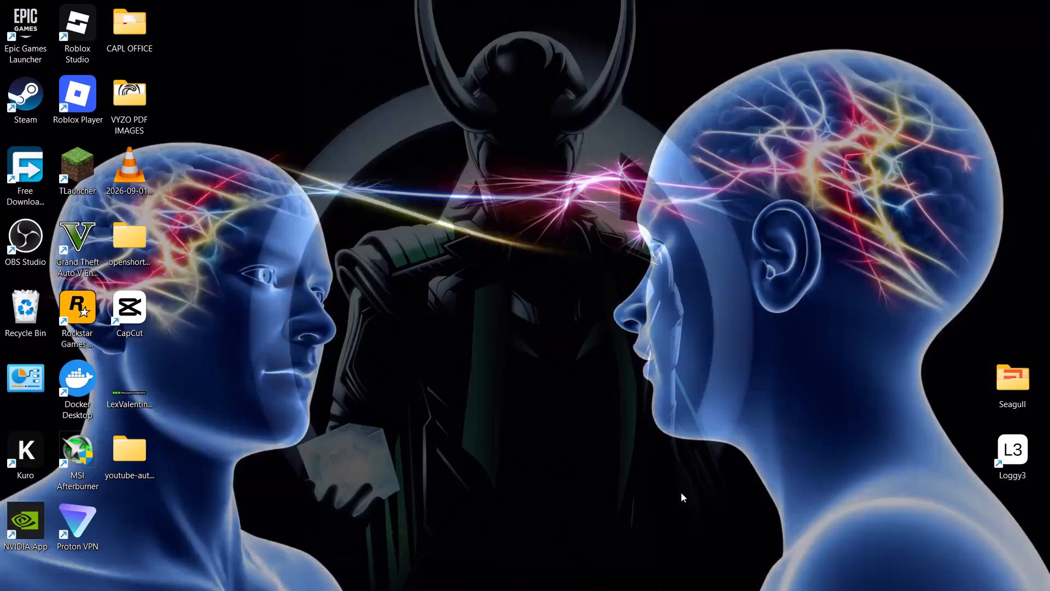
Switch to the Brave browser and open the Google Sheets home page in a new tab placed directly after DEALER DATA.
{"action": "left_click", "coordinate": [563, 581]}
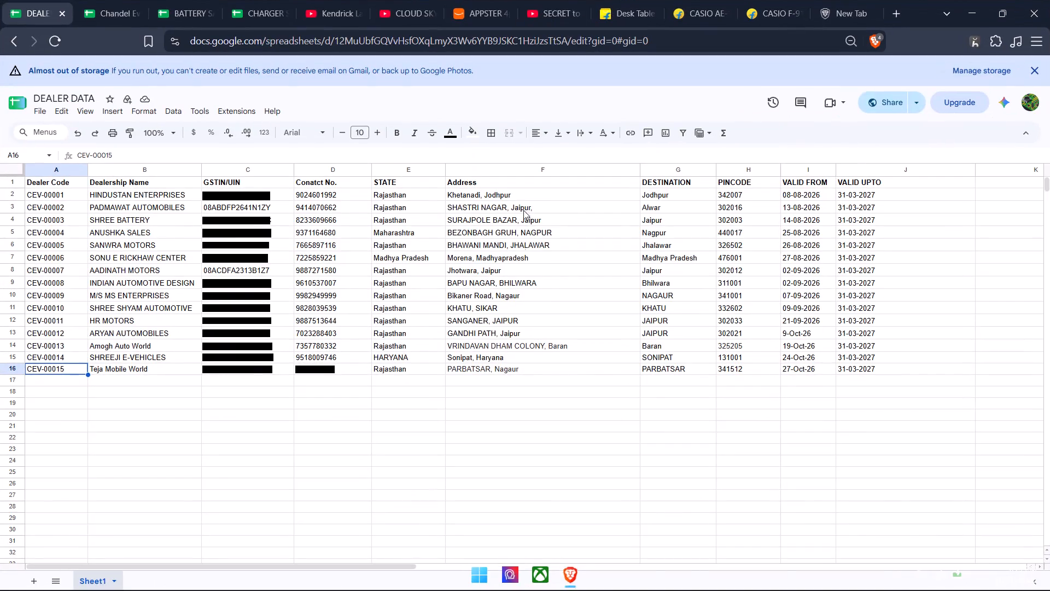
{"action": "left_click", "coordinate": [269, 0]}
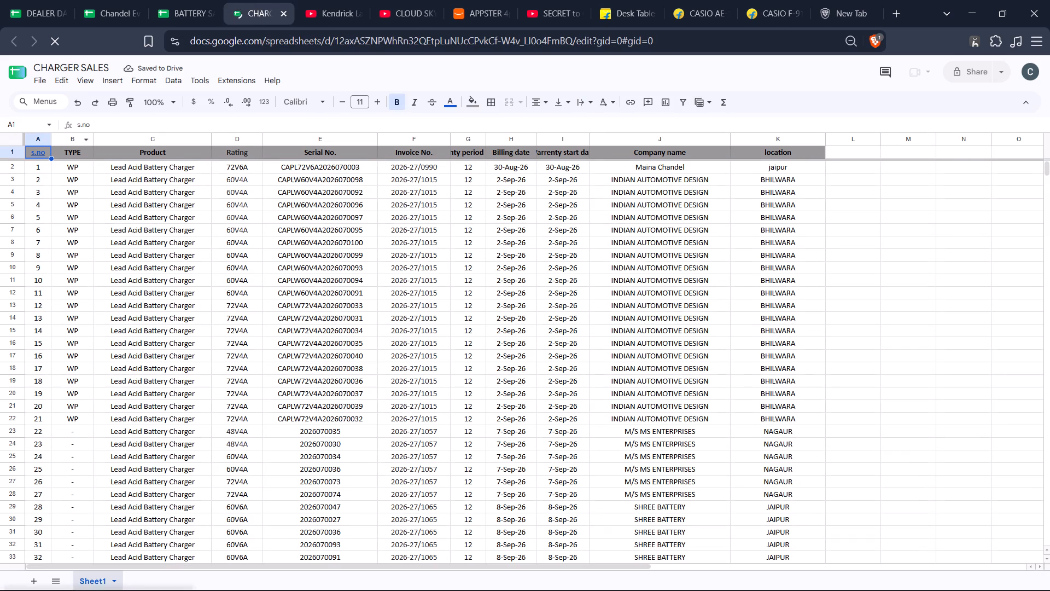
{"action": "left_click", "coordinate": [12, 71], "text": "ctrl"}
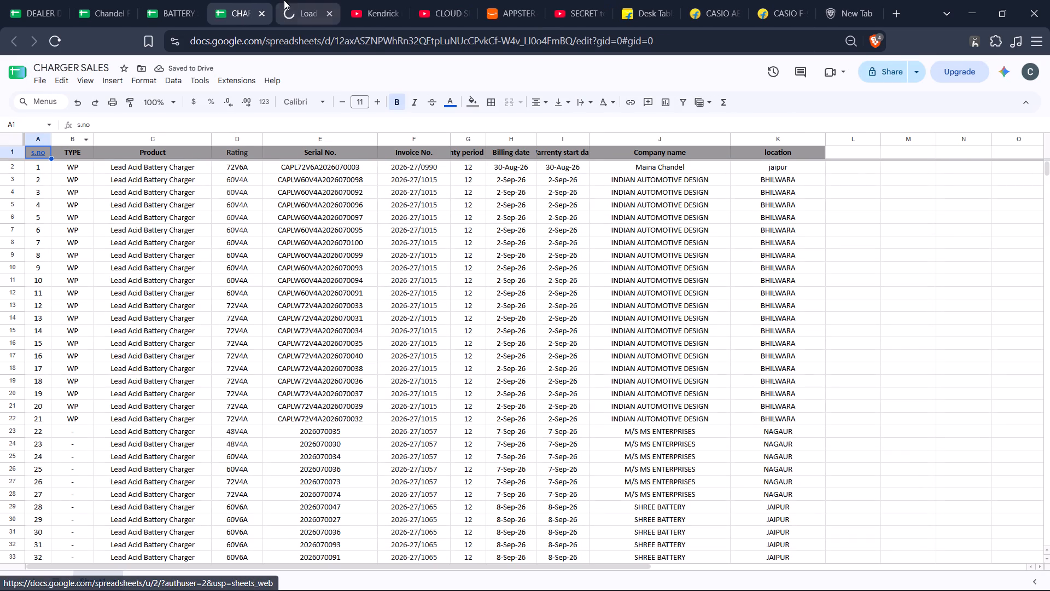
{"action": "left_click", "coordinate": [292, 0]}
{"action": "left_click_drag", "start_coordinate": [300, 5], "coordinate": [92, 0]}
Open the spreadsheet Chandel Ev Dealer Monthly Sale 2026-27 from the recent files list.
{"action": "scroll", "coordinate": [326, 521], "scroll_direction": "down", "scroll_amount": 1}
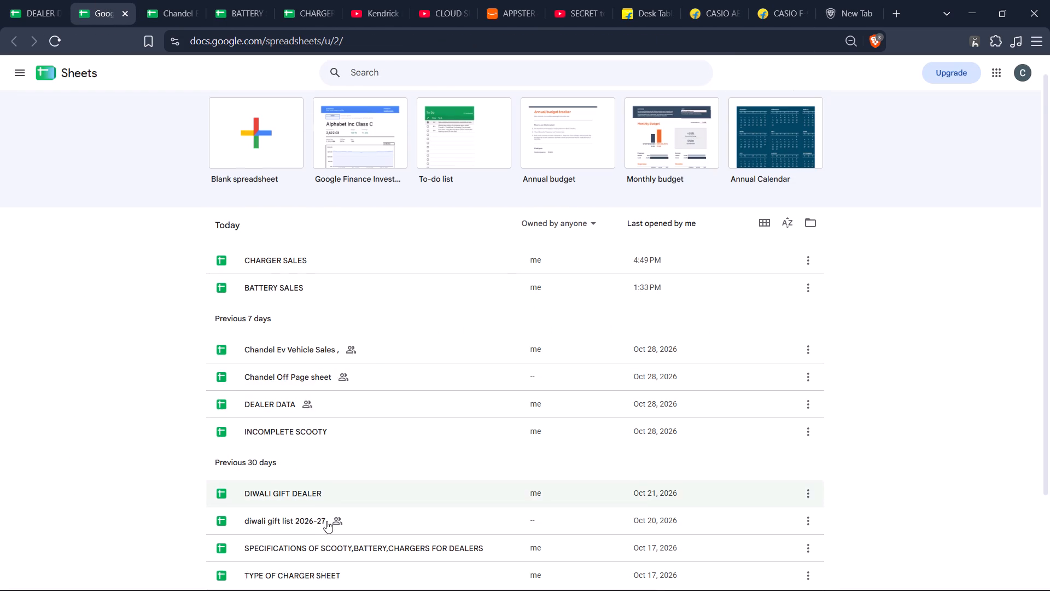
{"action": "scroll", "coordinate": [326, 521], "scroll_direction": "down", "scroll_amount": 2}
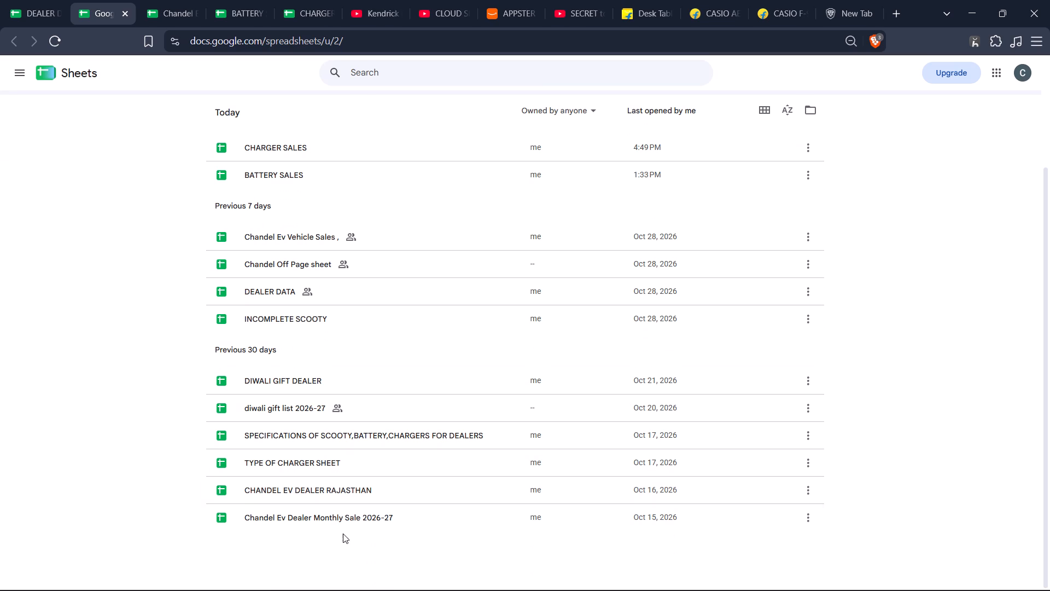
{"action": "left_click", "coordinate": [343, 520]}
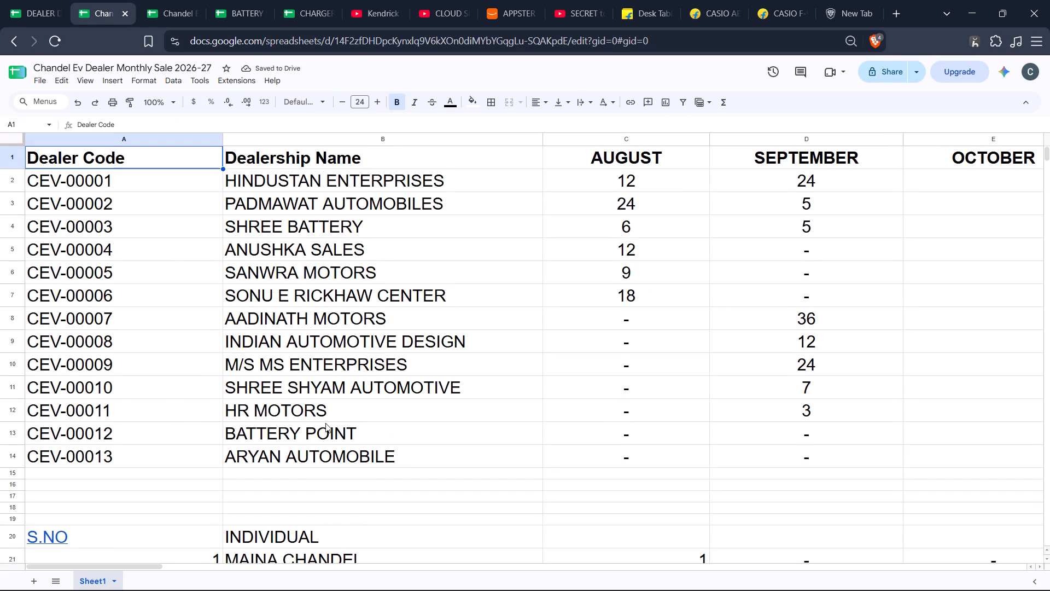
Examine the dealers' monthly figures and the OCTOBER column in the monthly sale sheet, ending with cell E2 selected.
{"action": "scroll", "coordinate": [354, 402], "scroll_direction": "down", "scroll_amount": 2, "text": "ctrl"}
{"action": "scroll", "coordinate": [257, 412], "scroll_direction": "up", "scroll_amount": 3}
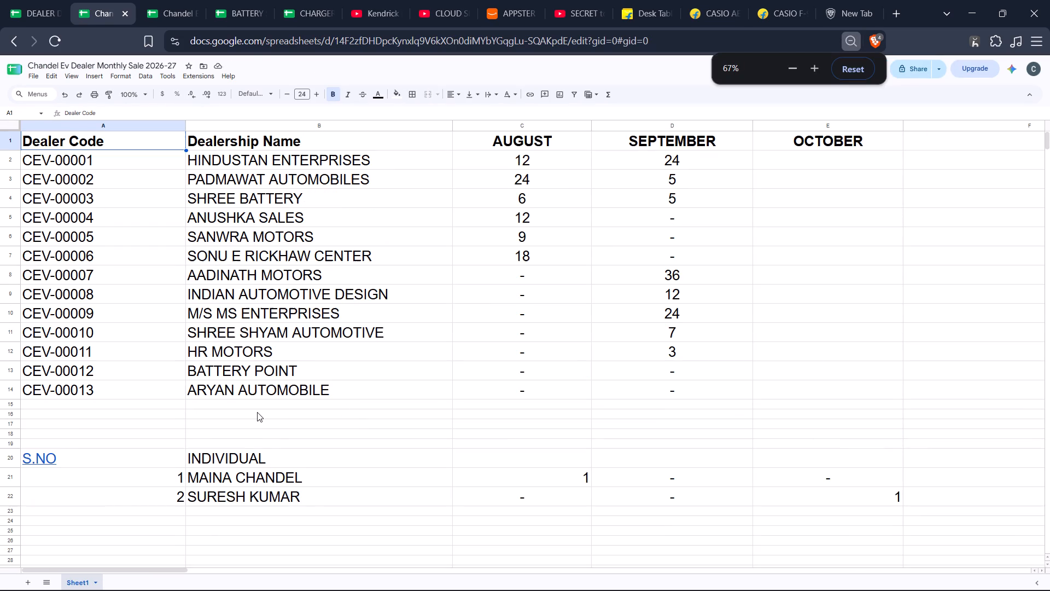
{"action": "scroll", "coordinate": [257, 412], "scroll_direction": "up", "scroll_amount": 2}
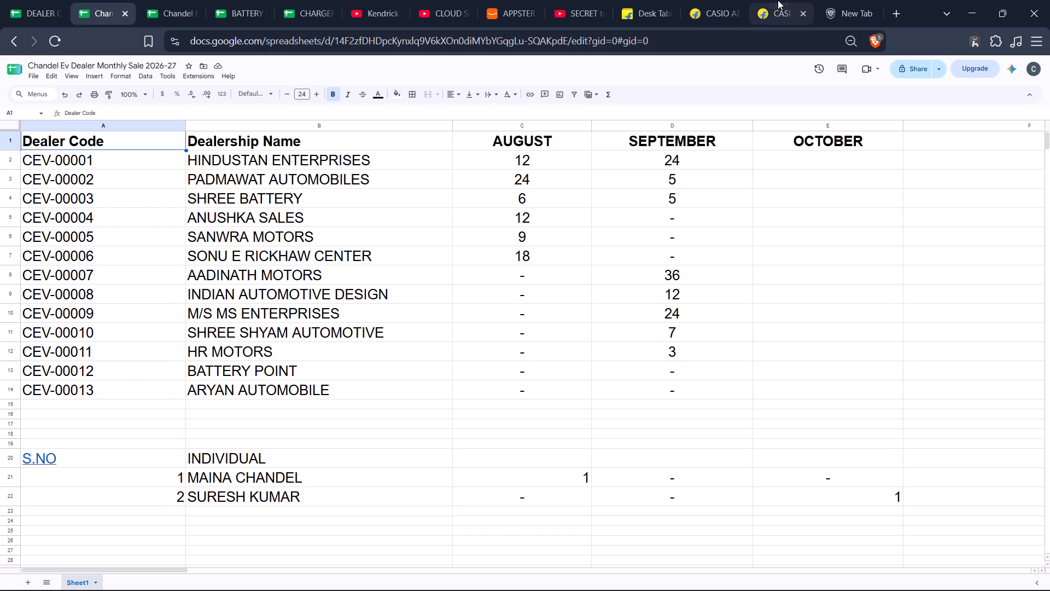
{"action": "left_click", "coordinate": [801, 389]}
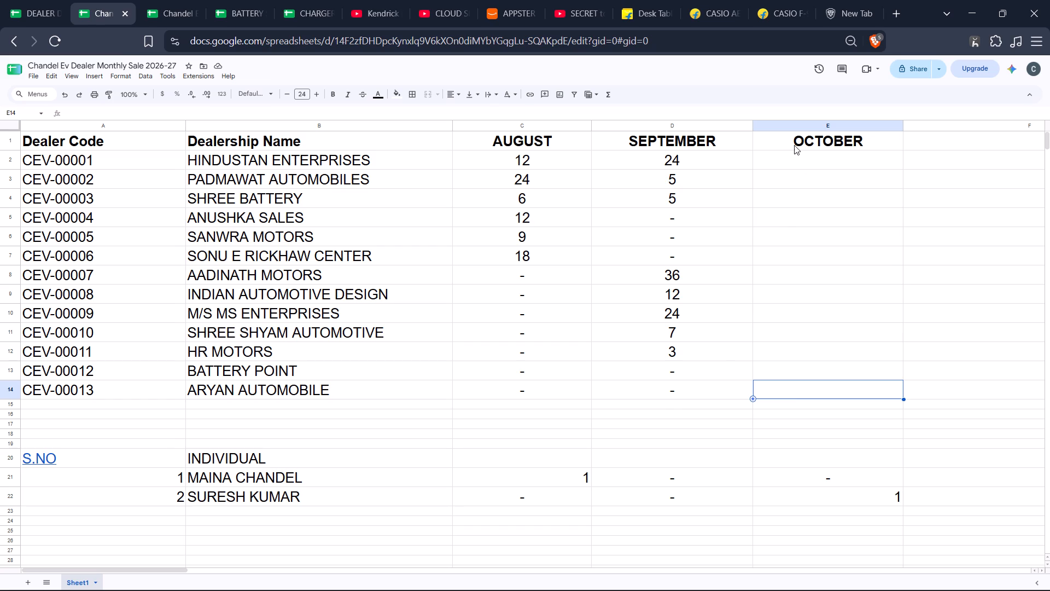
{"action": "left_click", "coordinate": [800, 168]}
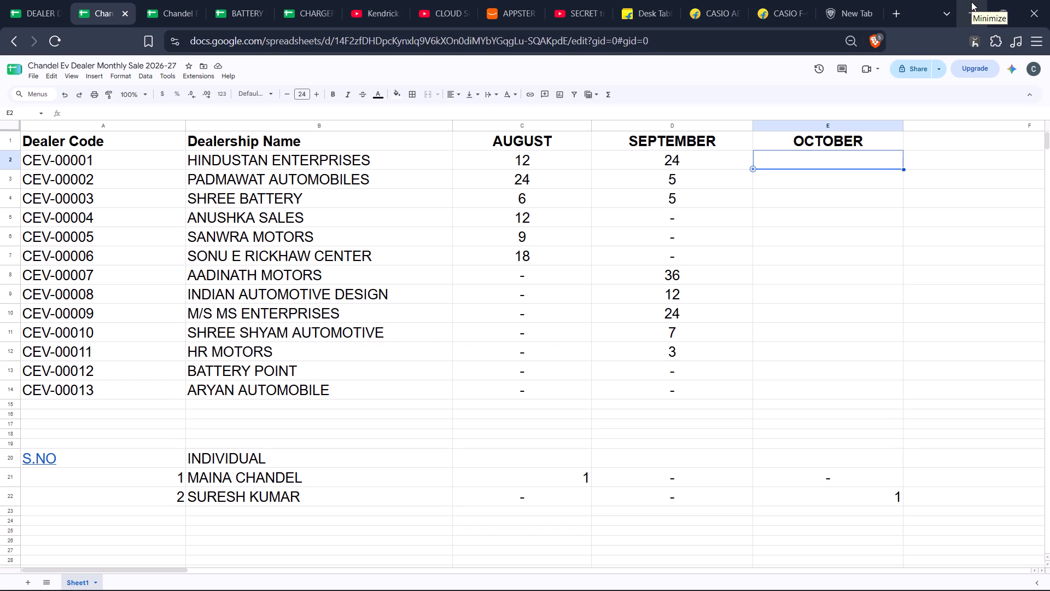
{"action": "scroll", "coordinate": [809, 199], "scroll_direction": "up", "scroll_amount": 2}
{"action": "scroll", "coordinate": [809, 199], "scroll_direction": "right", "scroll_amount": 4}
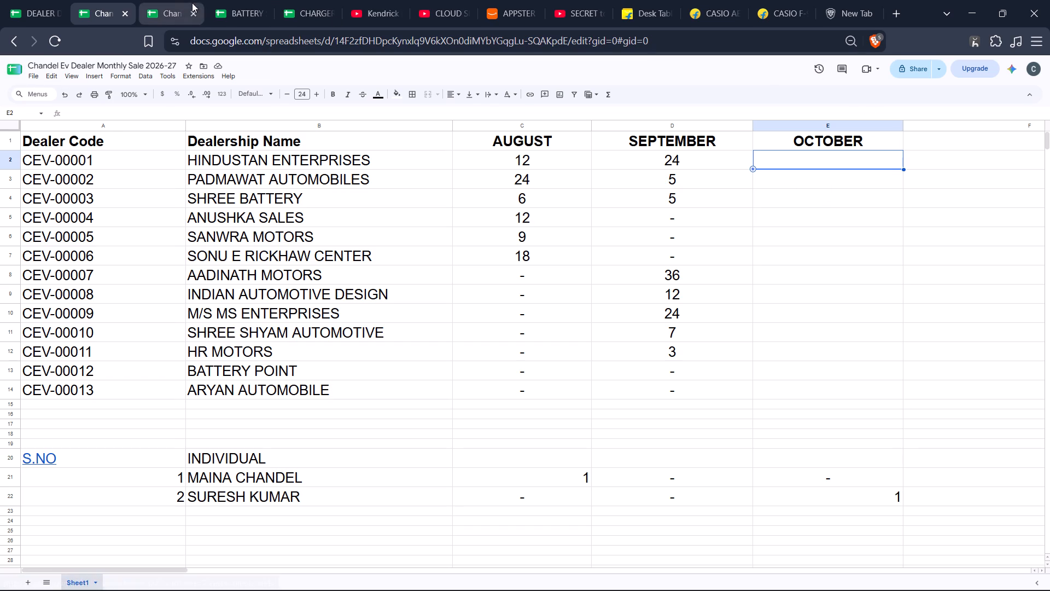
Open the Sheets home page in another tab and look through the list of recent spreadsheets.
{"action": "left_click", "coordinate": [10, 62], "text": "ctrl"}
{"action": "left_click", "coordinate": [155, 0]}
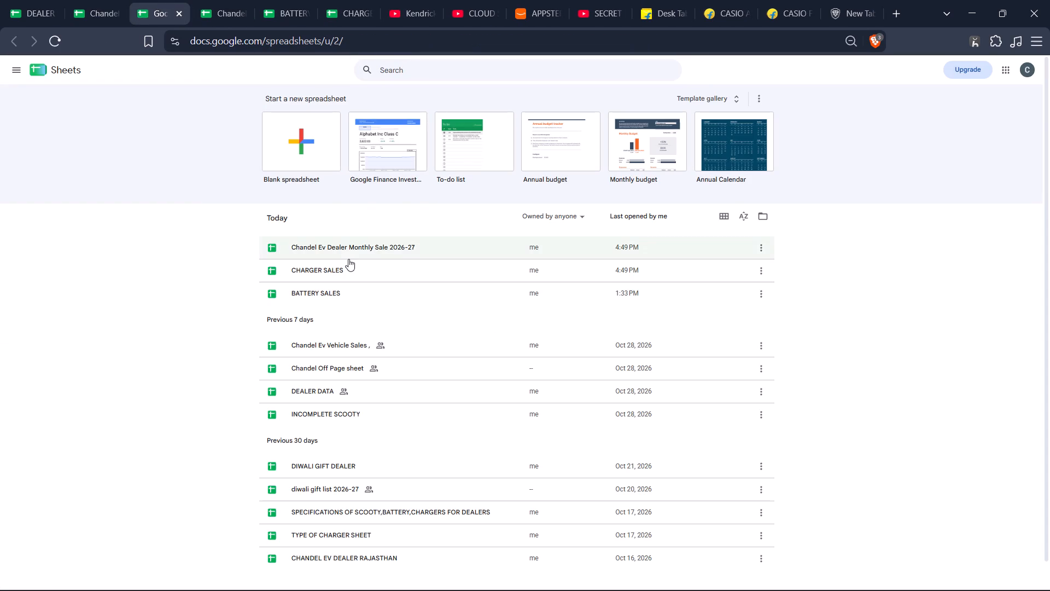
{"action": "scroll", "coordinate": [333, 461], "scroll_direction": "down", "scroll_amount": 2}
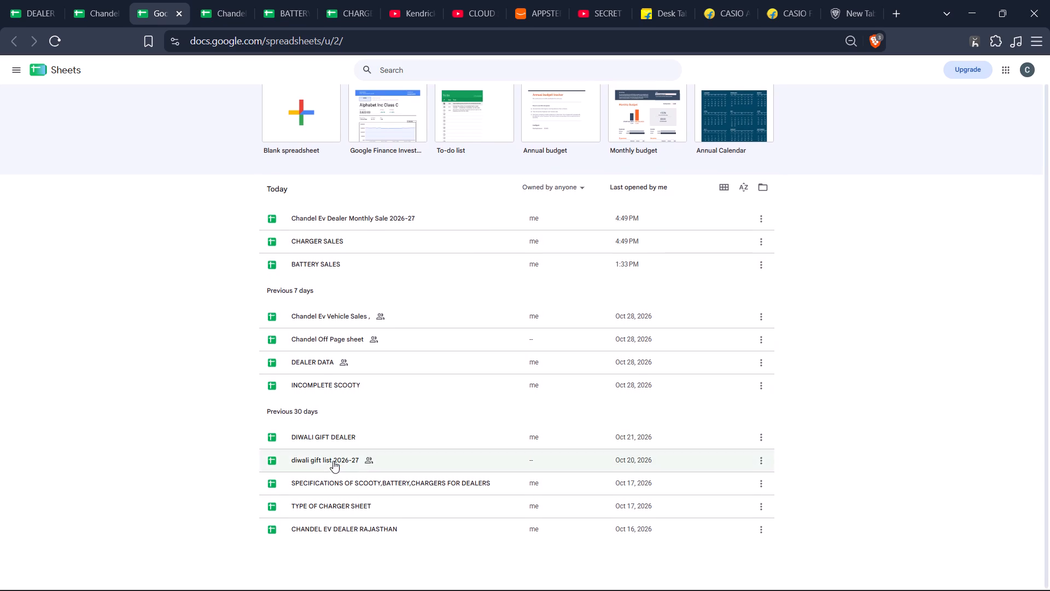
{"action": "scroll", "coordinate": [354, 317], "scroll_direction": "up", "scroll_amount": 2}
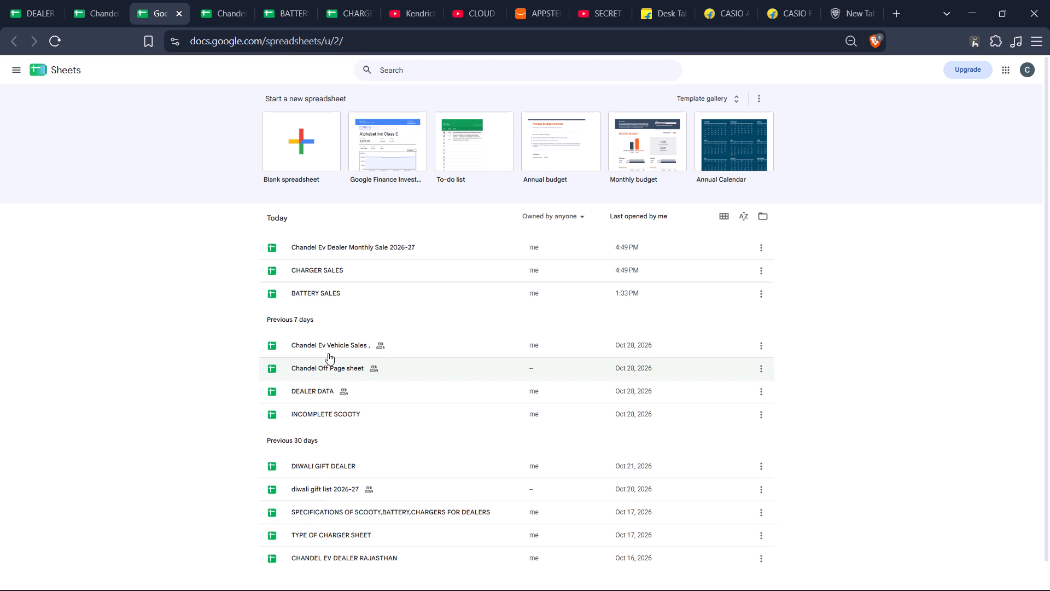
Compare the dealer list in DEALER DATA with the dealers listed in Chandel Ev Dealer Monthly Sale 2026-27.
{"action": "left_click", "coordinate": [8, 0]}
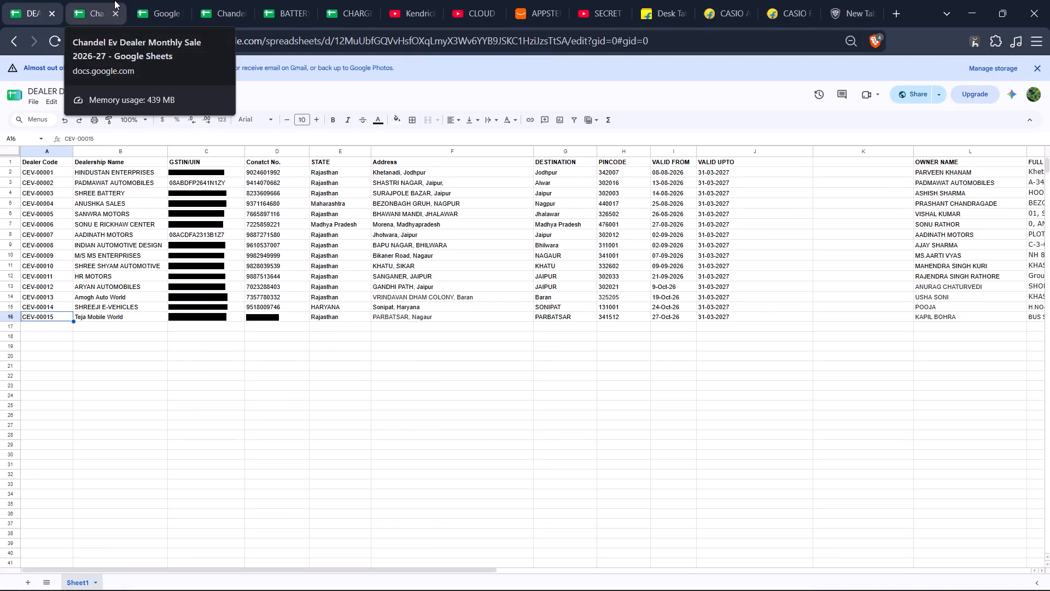
{"action": "left_click", "coordinate": [114, 0]}
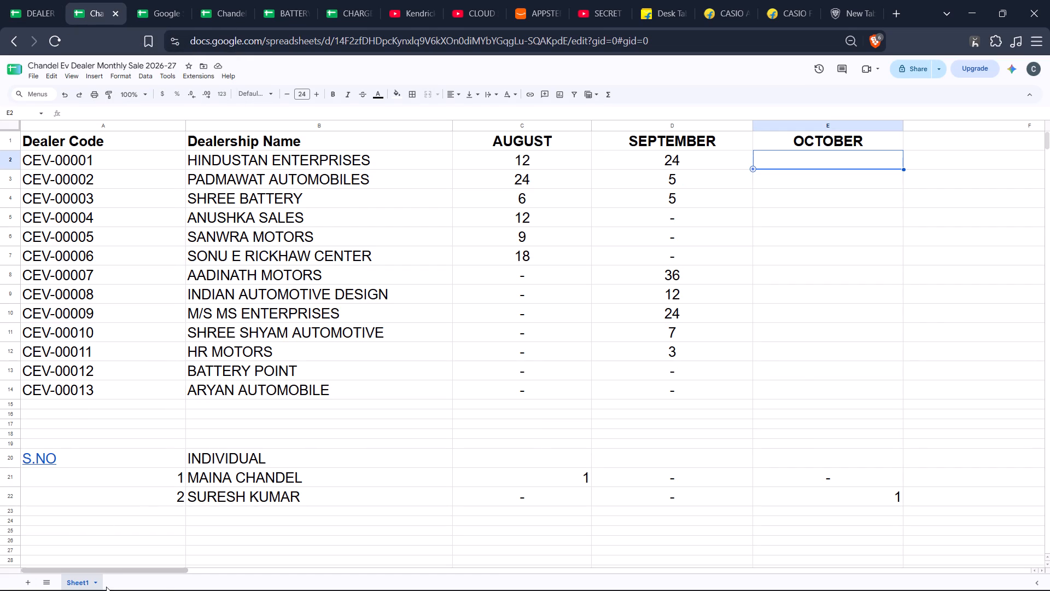
{"action": "scroll", "coordinate": [389, 387], "scroll_direction": "up", "scroll_amount": 4}
{"action": "left_click", "coordinate": [28, 0]}
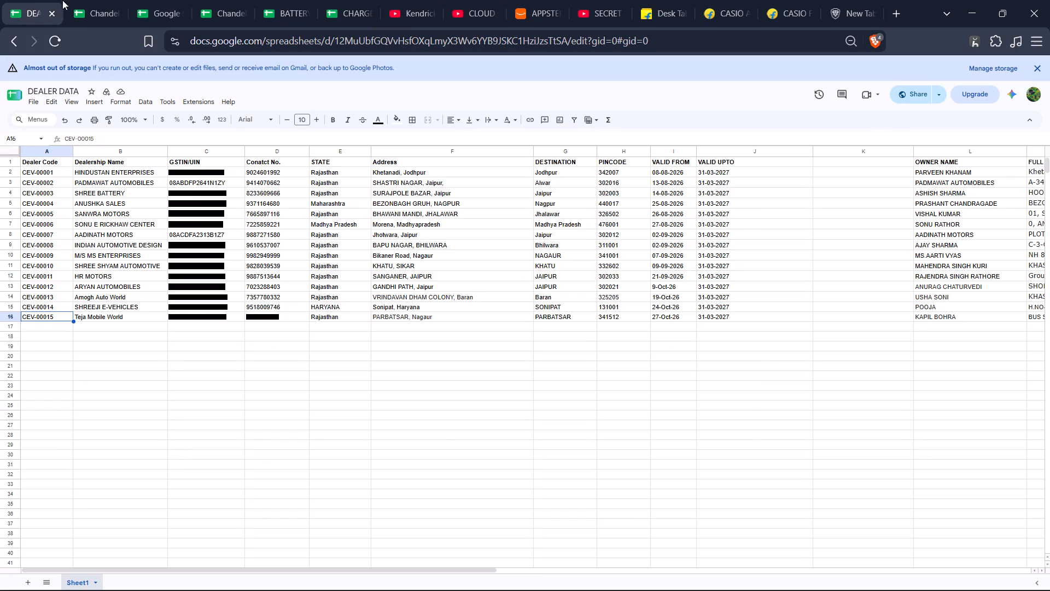
Switch to the Chandel Ev Vehicle Sales spreadsheet and examine the sales records by company and billing date in Sheet1.
{"action": "left_click", "coordinate": [353, 0]}
{"action": "left_click", "coordinate": [310, 0]}
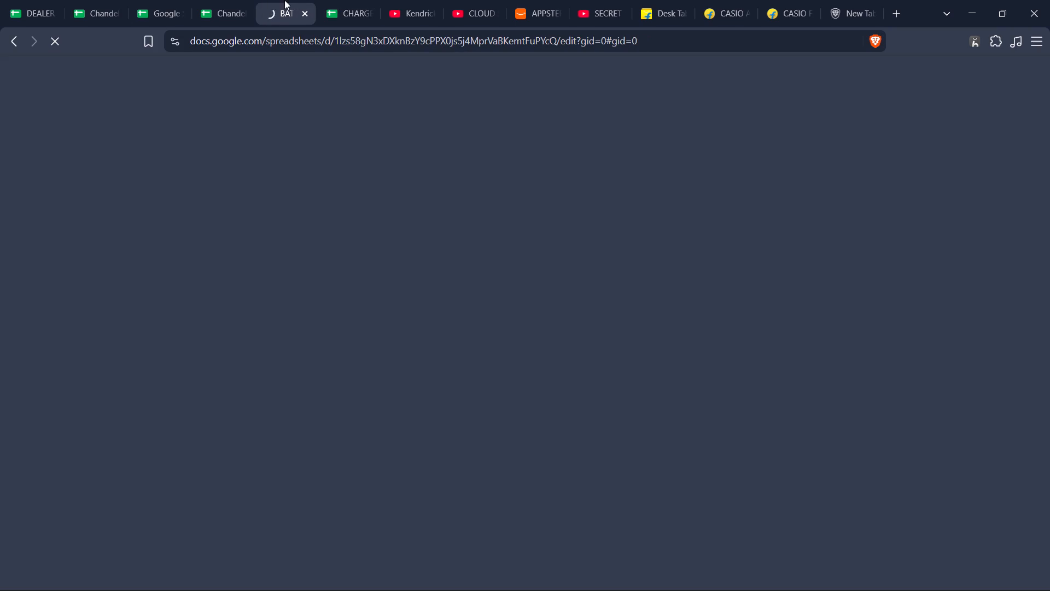
{"action": "left_click", "coordinate": [230, 0]}
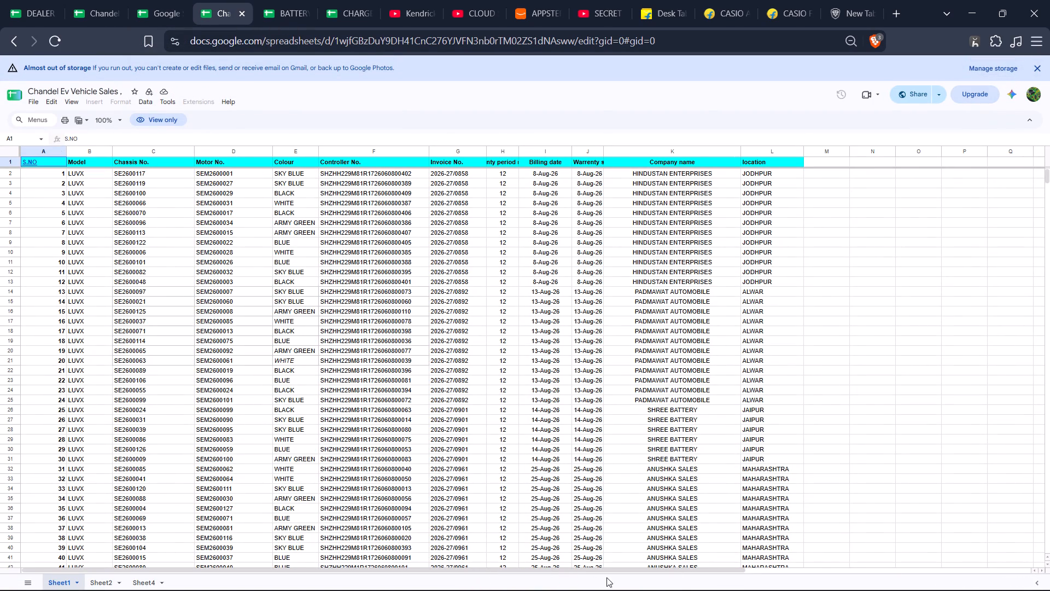
{"action": "scroll", "coordinate": [235, 422], "scroll_direction": "down", "scroll_amount": 17}
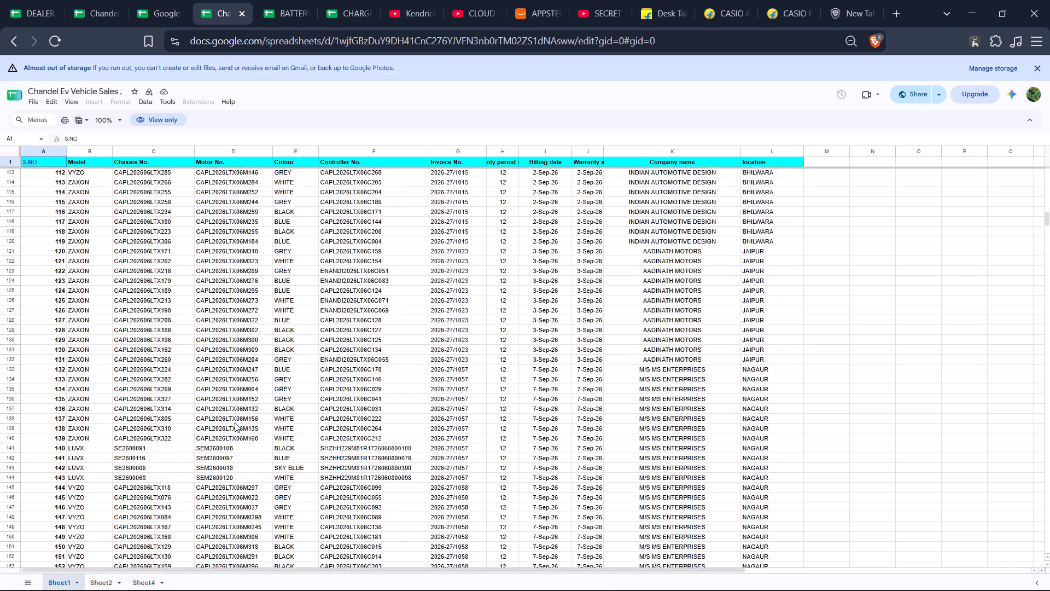
{"action": "scroll", "coordinate": [235, 422], "scroll_direction": "down", "scroll_amount": 20}
Check the model and colour counts in Sheet4 and the vehicle list by company in Sheet2.
{"action": "left_click", "coordinate": [135, 585]}
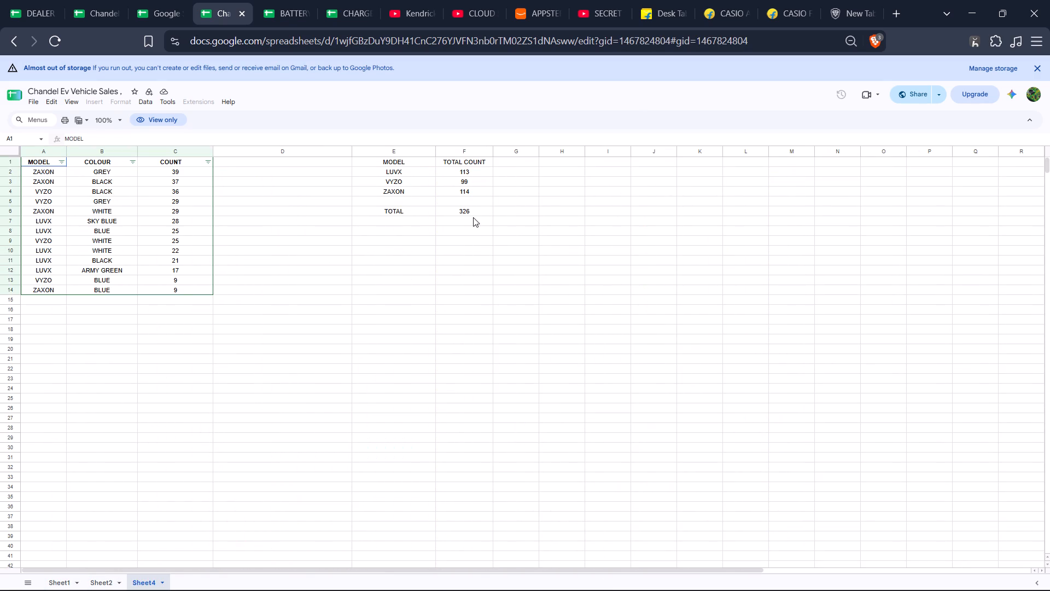
{"action": "left_click", "coordinate": [91, 581]}
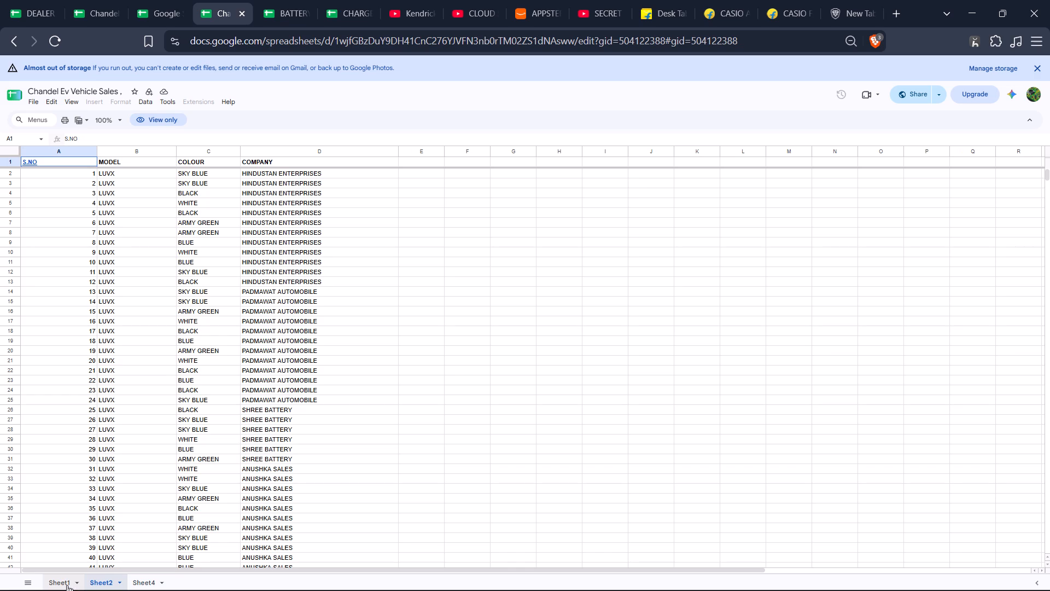
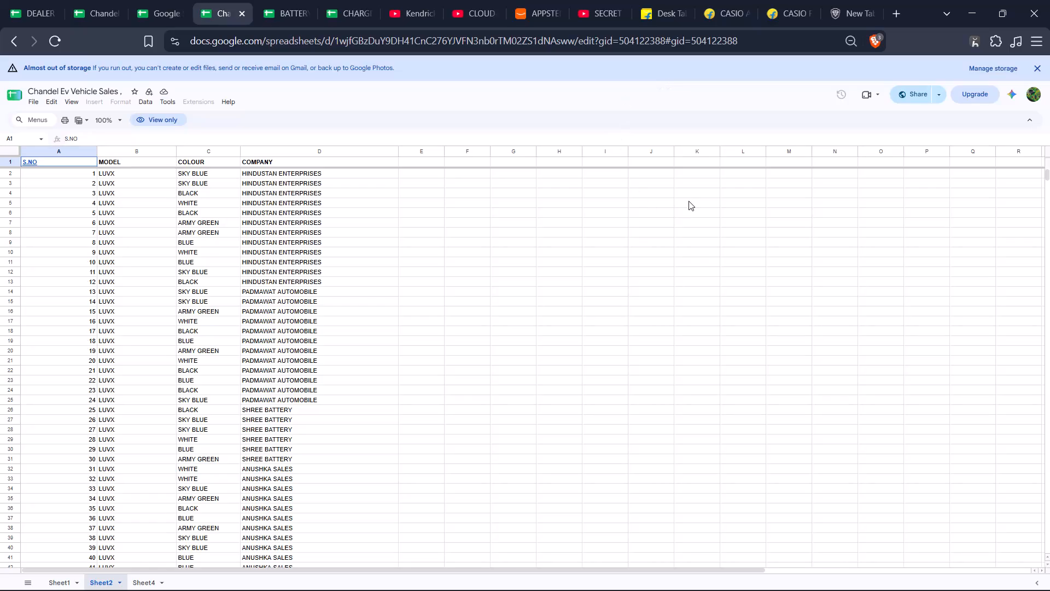
Look over the open CHARGER SALES, BATTERY SALES, monthly sale, DEALER DATA and vehicle sales spreadsheets and the recent files list.
{"action": "left_click", "coordinate": [341, 0]}
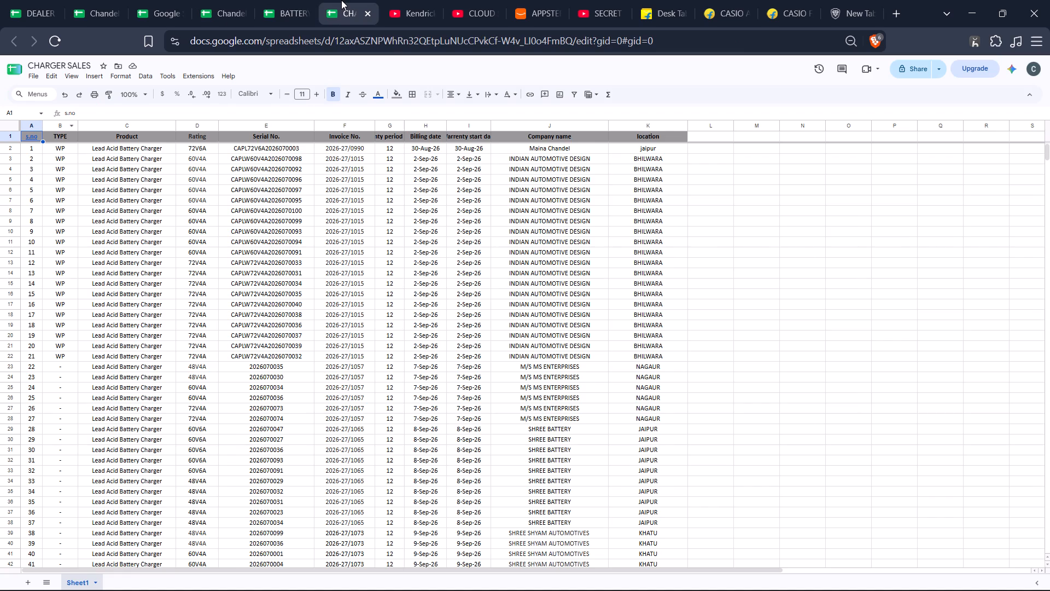
{"action": "left_click", "coordinate": [288, 0]}
{"action": "left_click", "coordinate": [198, 0]}
{"action": "left_click", "coordinate": [146, 0]}
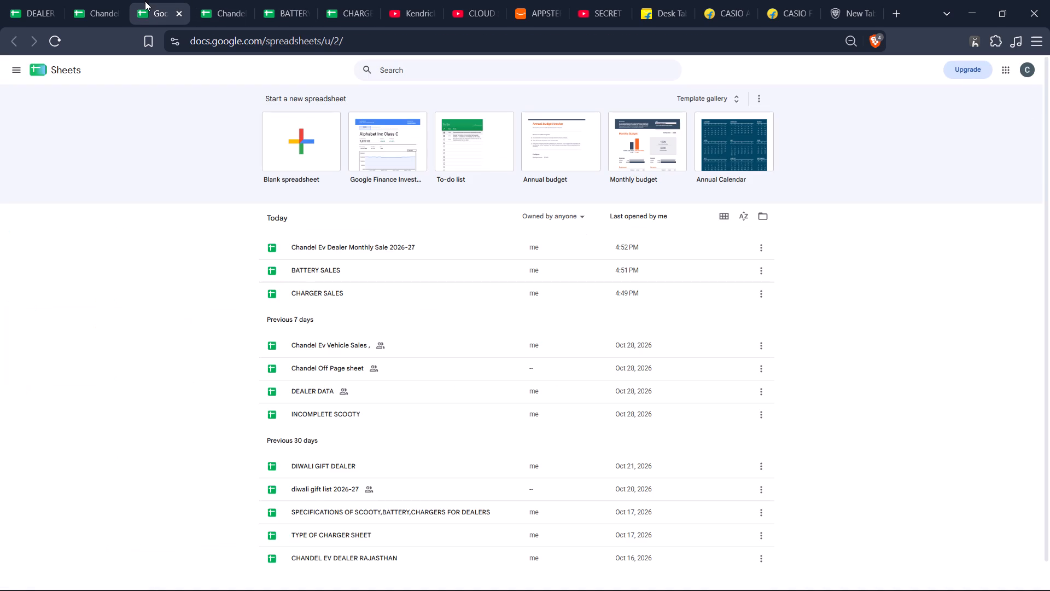
{"action": "left_click_drag", "start_coordinate": [417, 356], "coordinate": [504, 476]}
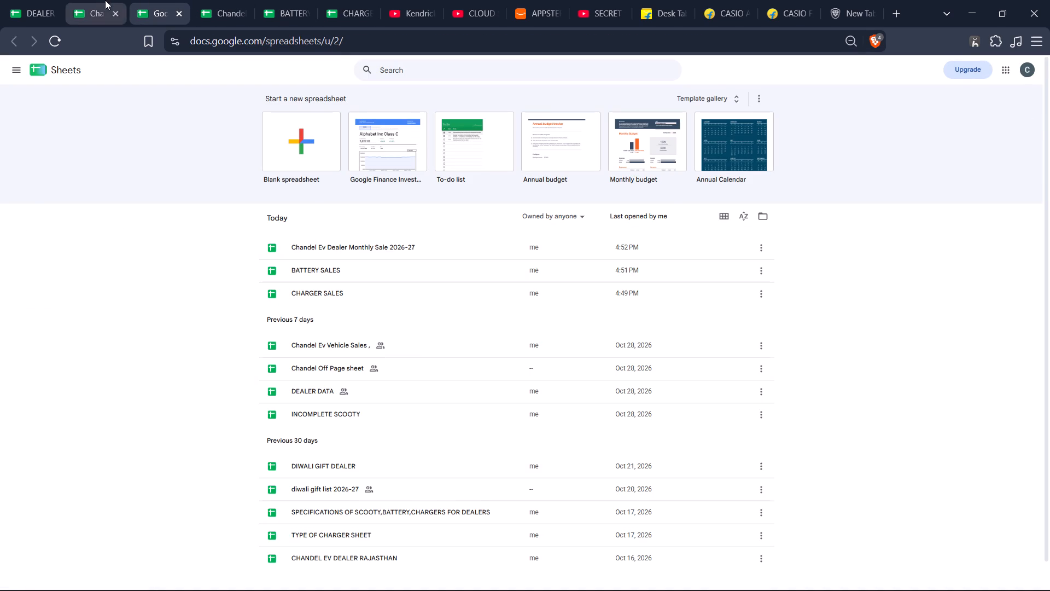
{"action": "left_click", "coordinate": [108, 0]}
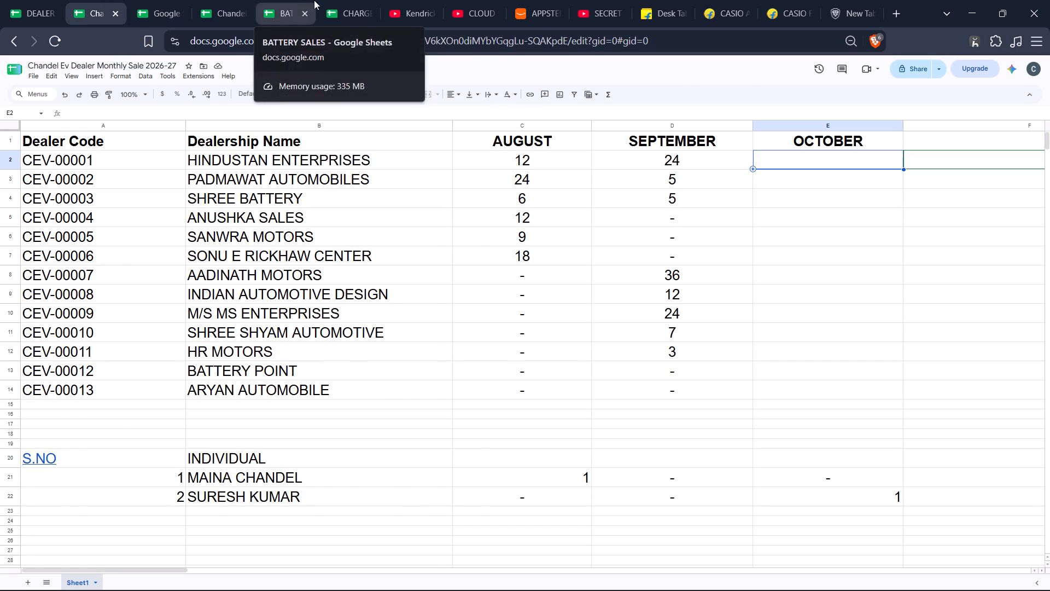
{"action": "left_click", "coordinate": [343, 0]}
{"action": "left_click", "coordinate": [182, 0]}
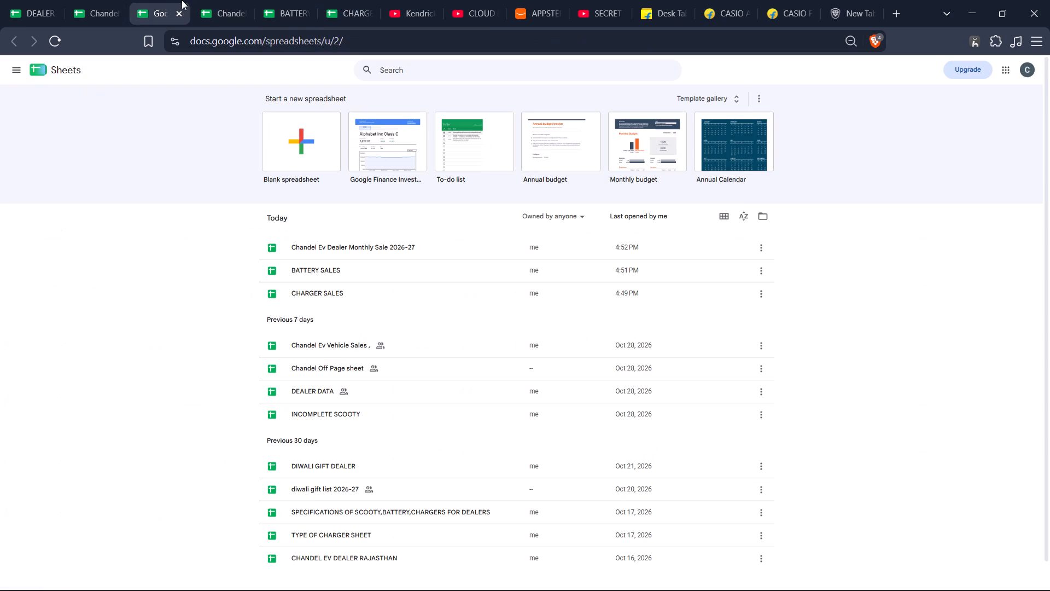
{"action": "left_click", "coordinate": [108, 0]}
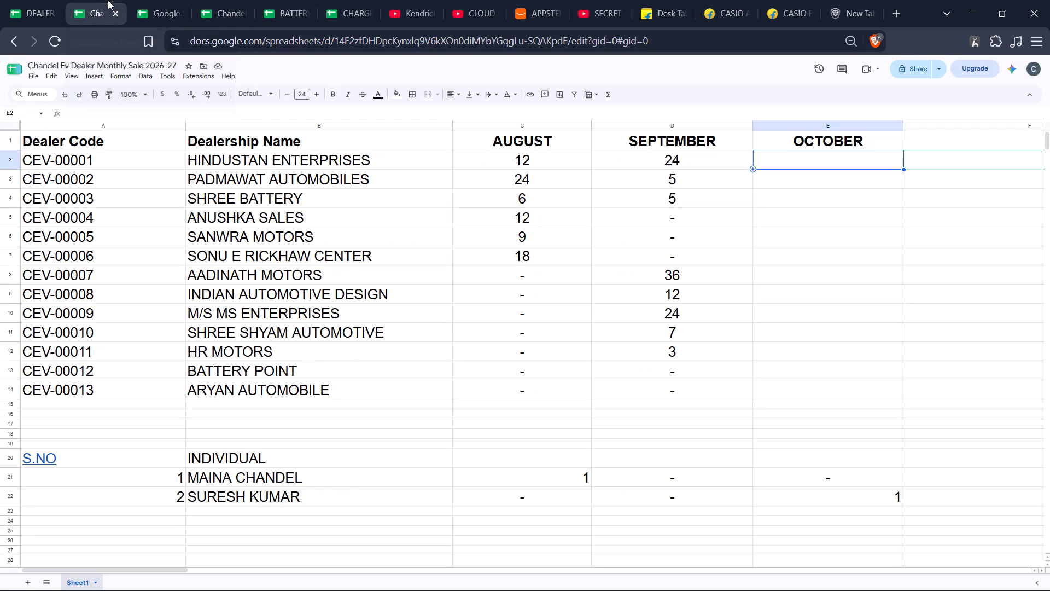
{"action": "left_click", "coordinate": [37, 0]}
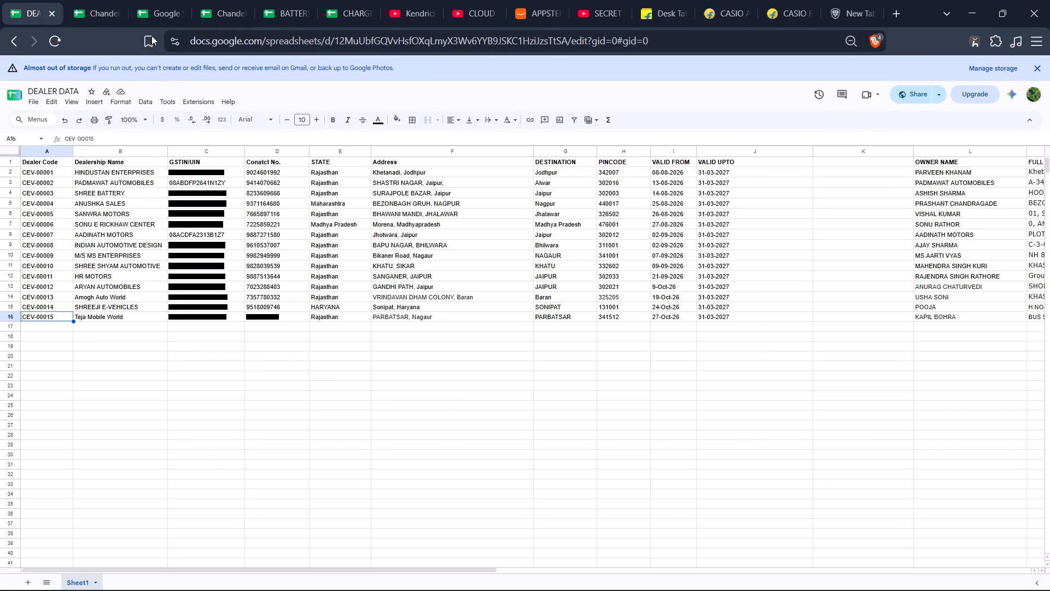
{"action": "left_click", "coordinate": [151, 0]}
{"action": "left_click", "coordinate": [235, 0]}
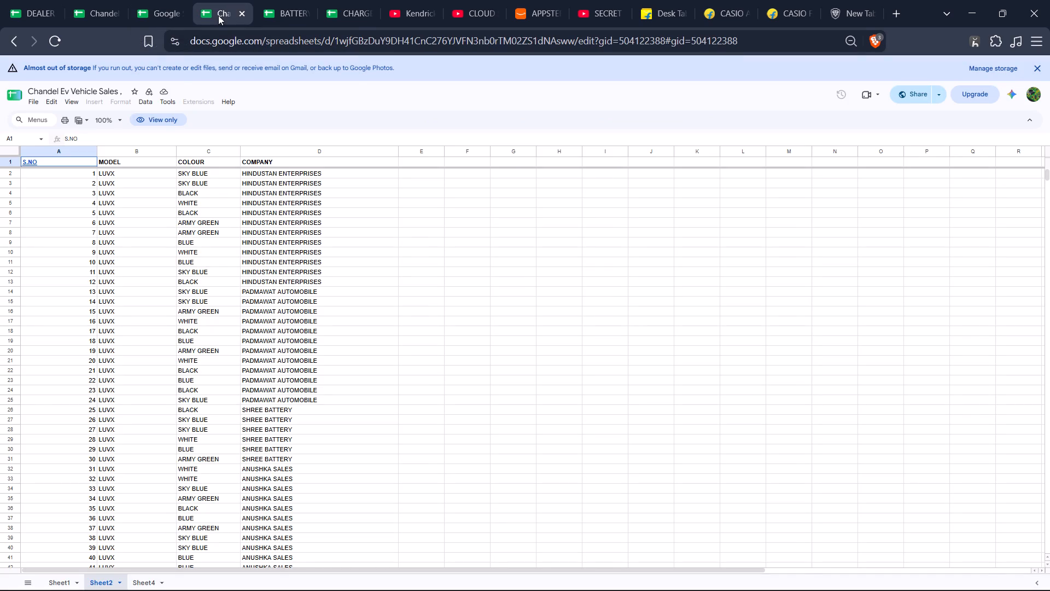
Examine the VALID FROM dates of the October dealers CEV-00012 to CEV-00015 in DEALER DATA.
{"action": "left_click", "coordinate": [8, 0]}
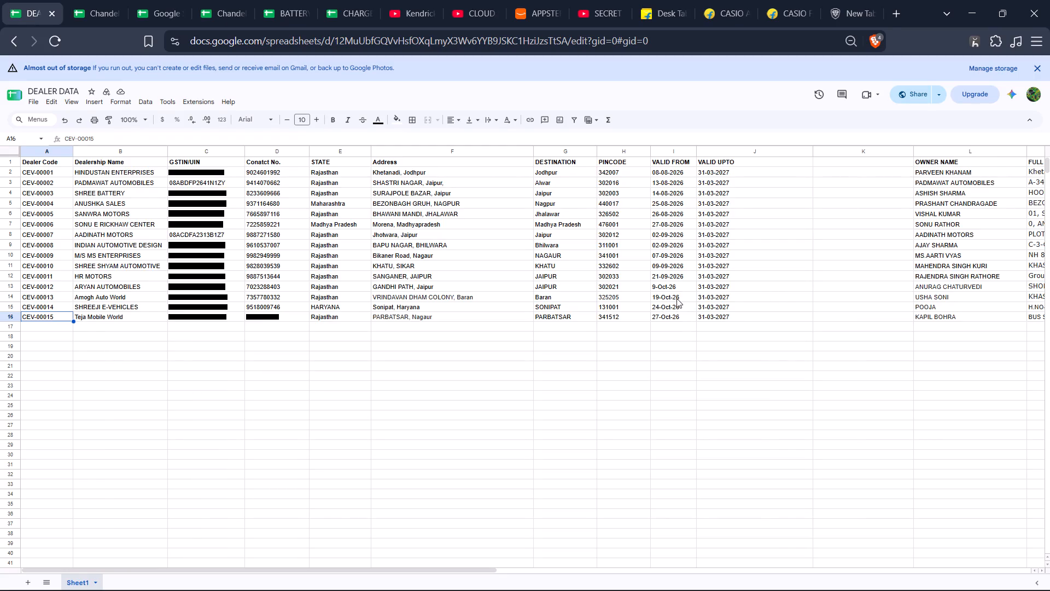
{"action": "left_click_drag", "start_coordinate": [671, 298], "coordinate": [674, 309]}
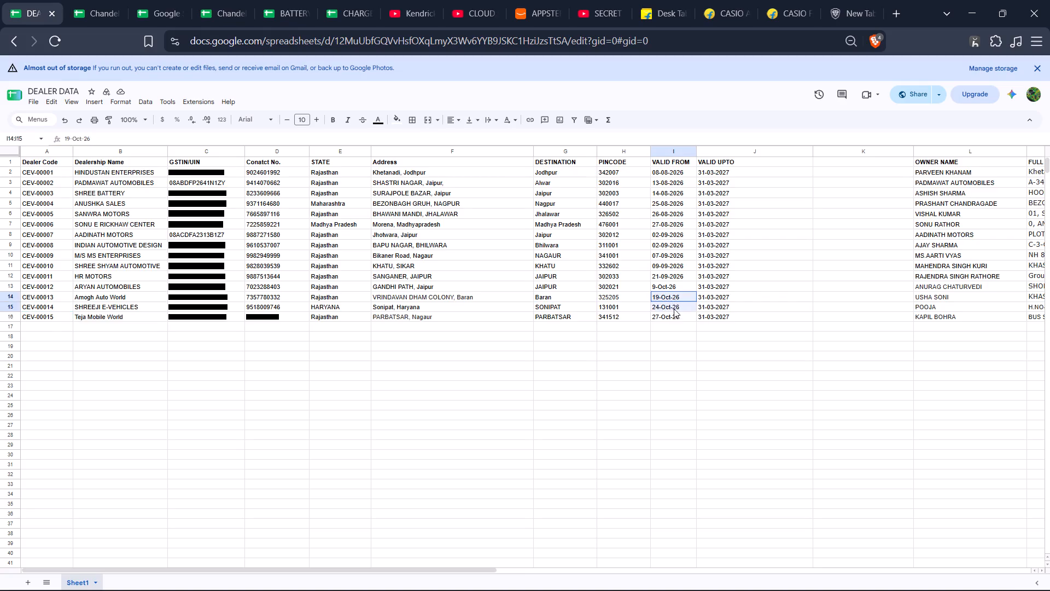
{"action": "left_click_drag", "start_coordinate": [674, 309], "coordinate": [675, 318]}
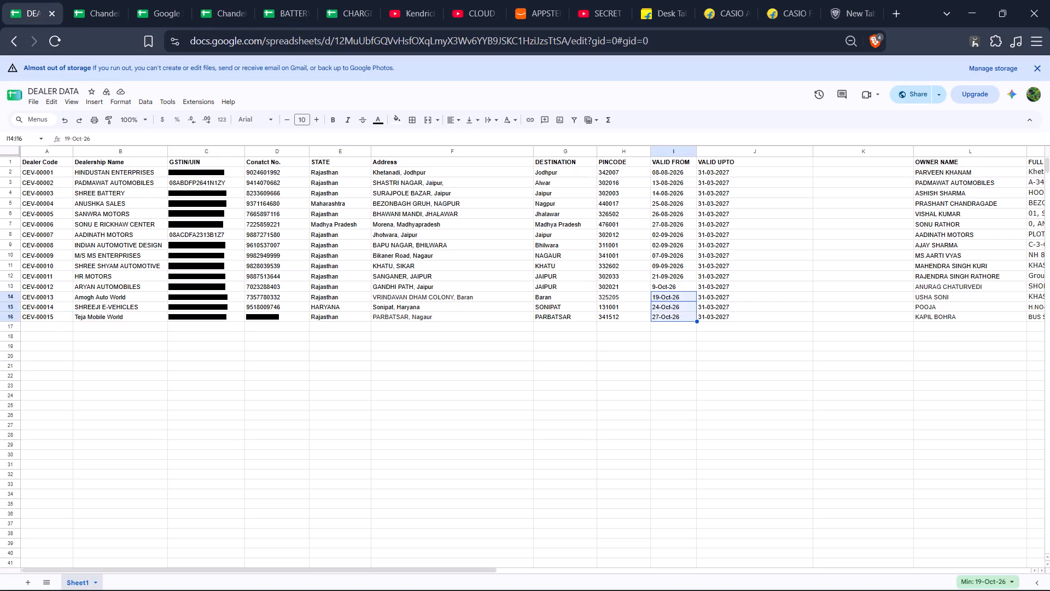
{"action": "left_click", "coordinate": [678, 283]}
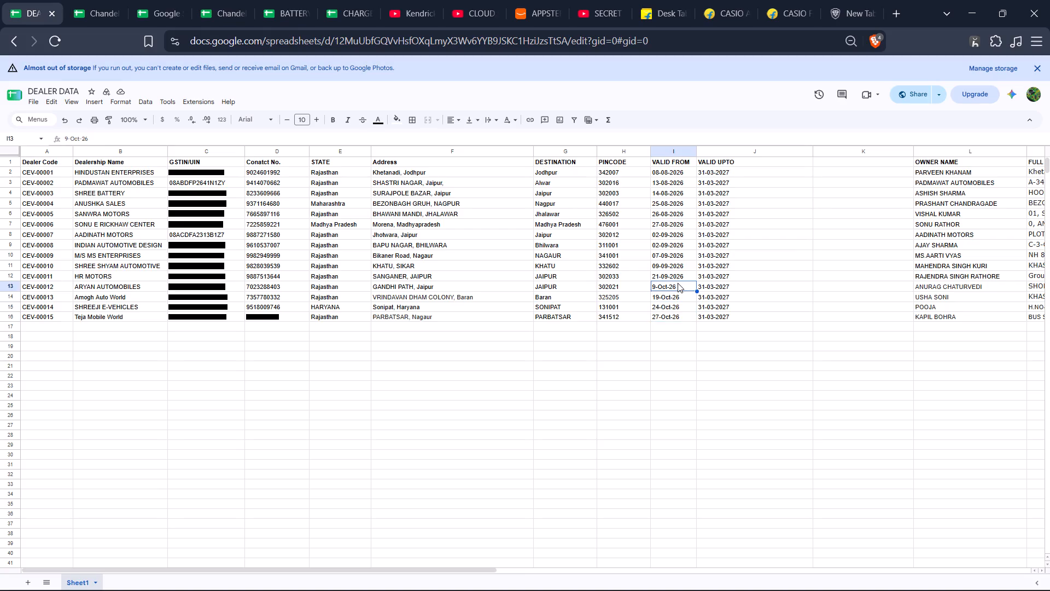
{"action": "key", "text": "Left"}
{"action": "key", "text": "Left"}
{"action": "key", "text": "Left"}
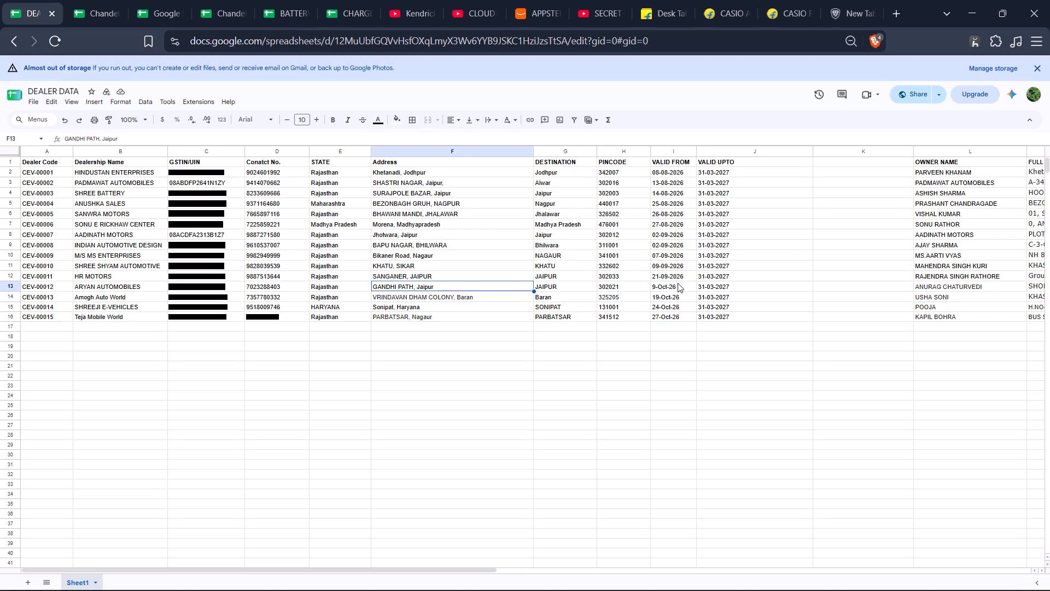
{"action": "key", "text": "Left"}
{"action": "key", "text": "Left"}
{"action": "key", "text": "Left"}
{"action": "key", "text": "Left"}
{"action": "key", "text": "Right"}
{"action": "key", "text": "Right"}
{"action": "key", "text": "Right"}
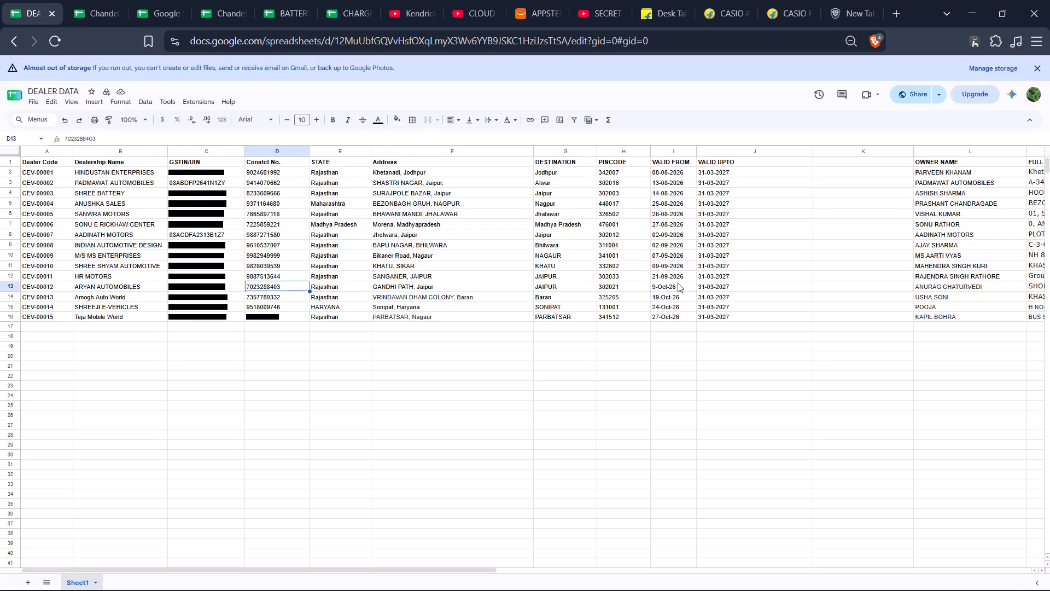
{"action": "key", "text": "Right"}
{"action": "key", "text": "Right"}
{"action": "key", "text": "Right"}
{"action": "key", "text": "Right"}
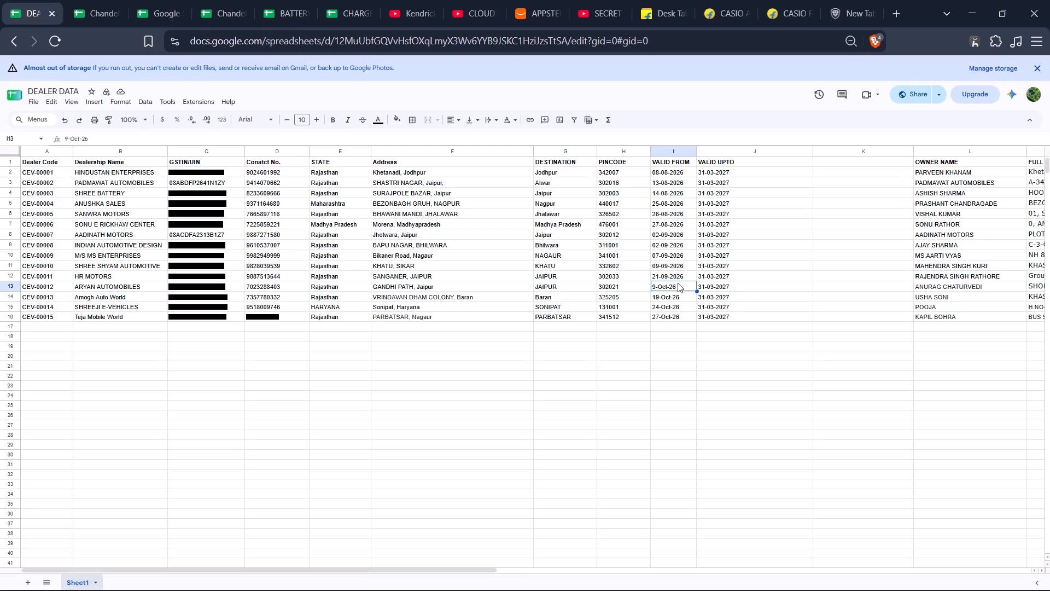
{"action": "key", "text": "Left"}
{"action": "key", "text": "Left"}
{"action": "key", "text": "Left"}
{"action": "key", "text": "Left"}
{"action": "key", "text": "Left"}
{"action": "key", "text": "Left"}
{"action": "key", "text": "Left"}
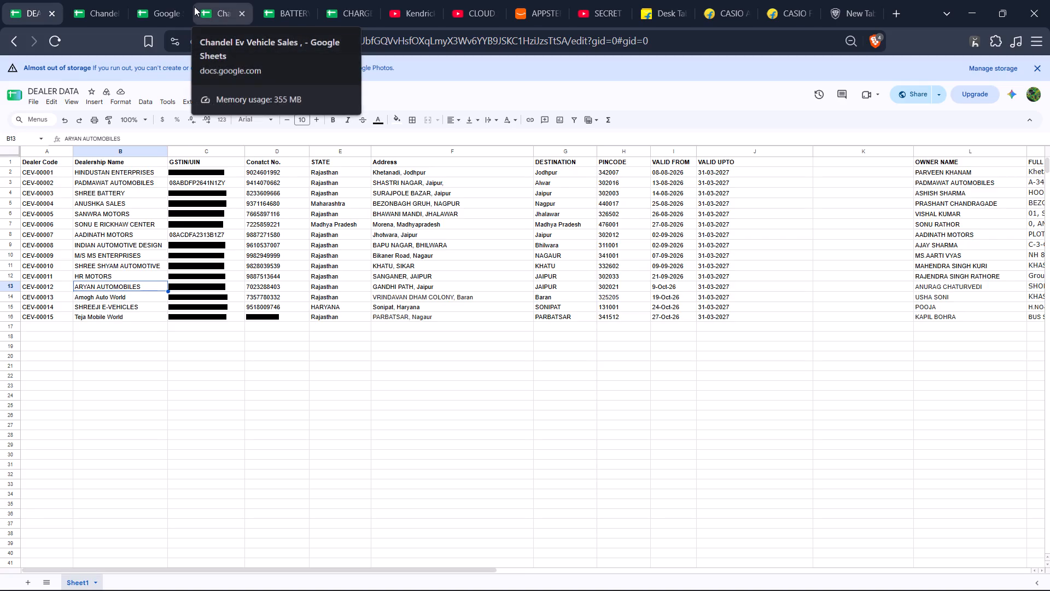
{"action": "left_click", "coordinate": [53, 316]}
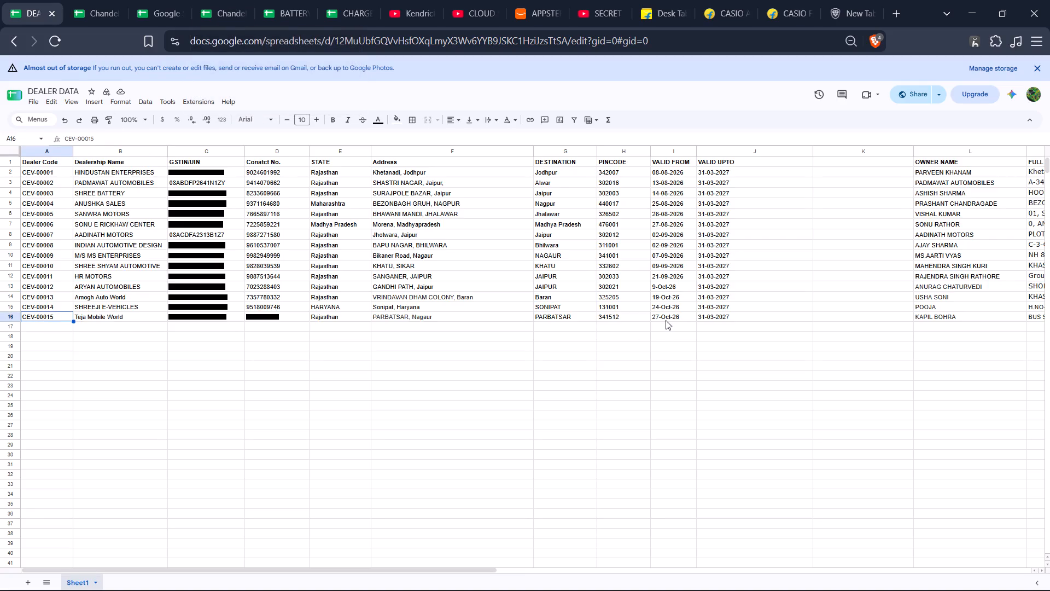
{"action": "left_click", "coordinate": [667, 318]}
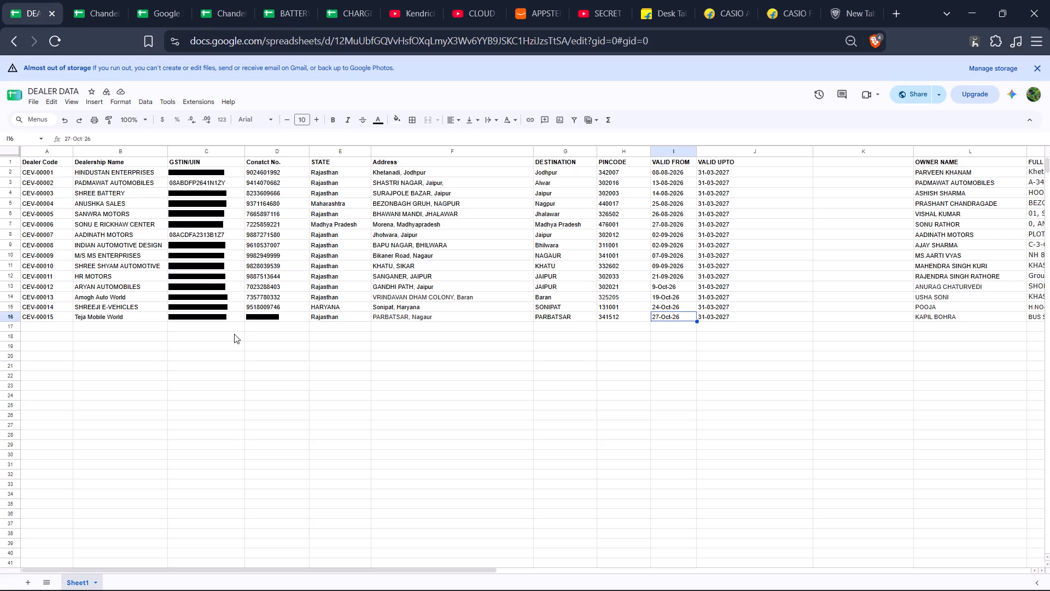
Compare the last dealers in DEALER DATA with the Dealership Name column of Chandel Ev Dealer Monthly Sale 2026-27.
{"action": "left_click", "coordinate": [114, 0]}
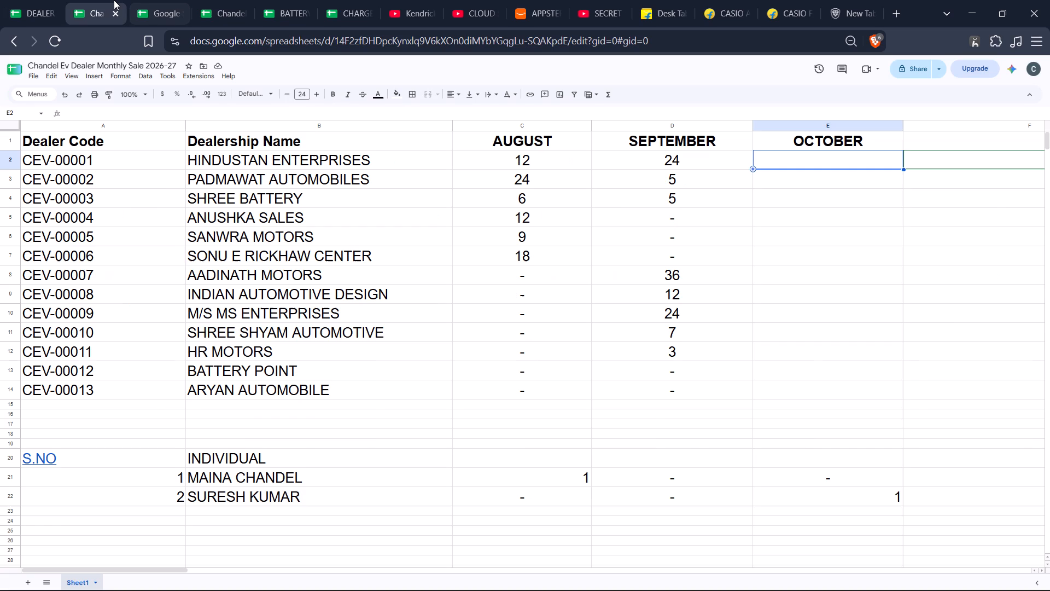
{"action": "left_click", "coordinate": [168, 0]}
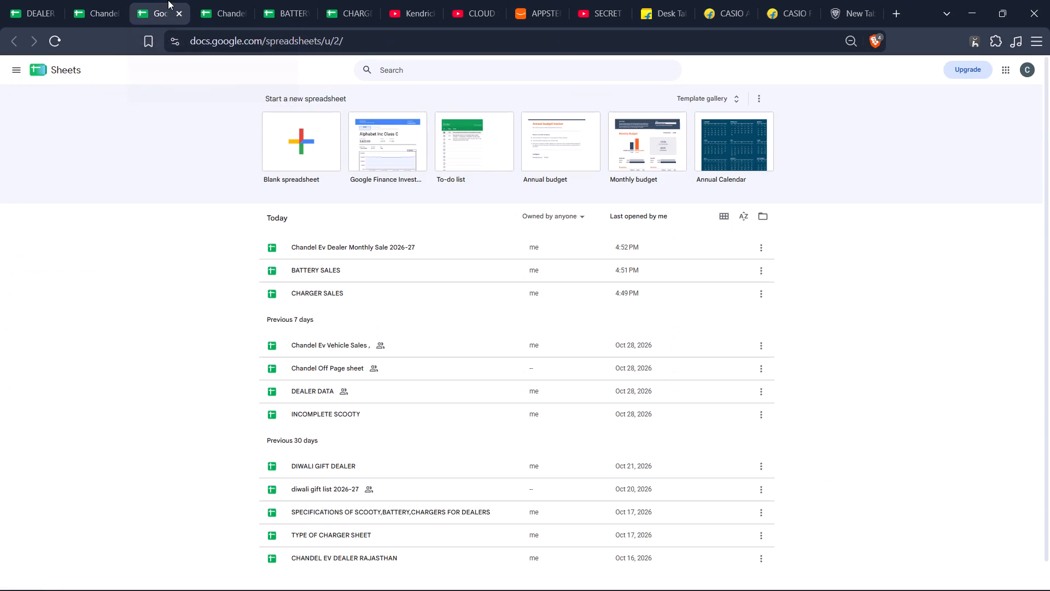
{"action": "left_click", "coordinate": [101, 0]}
{"action": "left_click", "coordinate": [353, 0]}
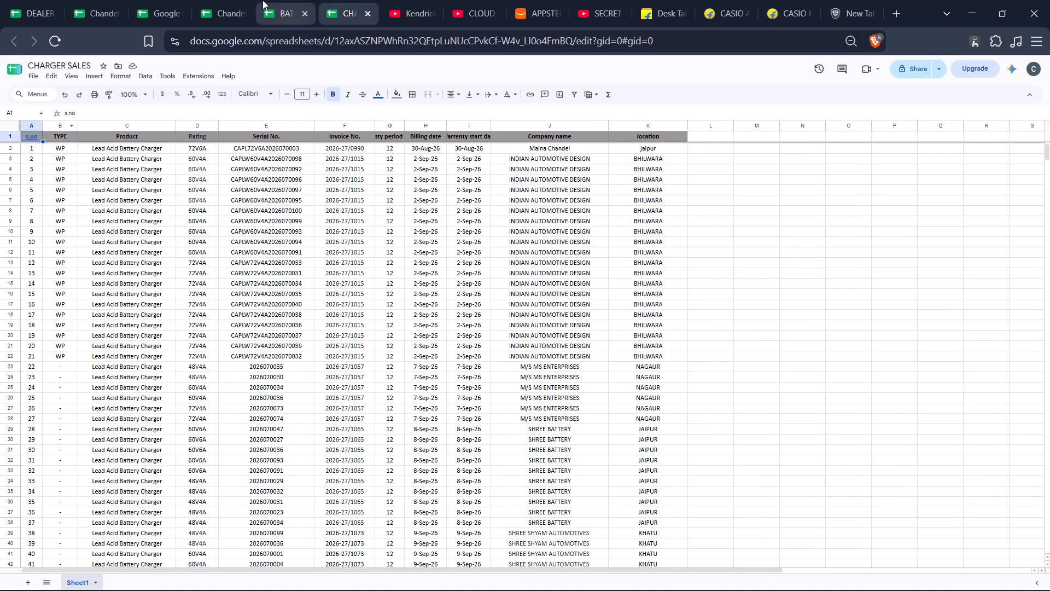
{"action": "left_click", "coordinate": [262, 0]}
{"action": "left_click", "coordinate": [245, 0]}
{"action": "left_click", "coordinate": [54, 0]}
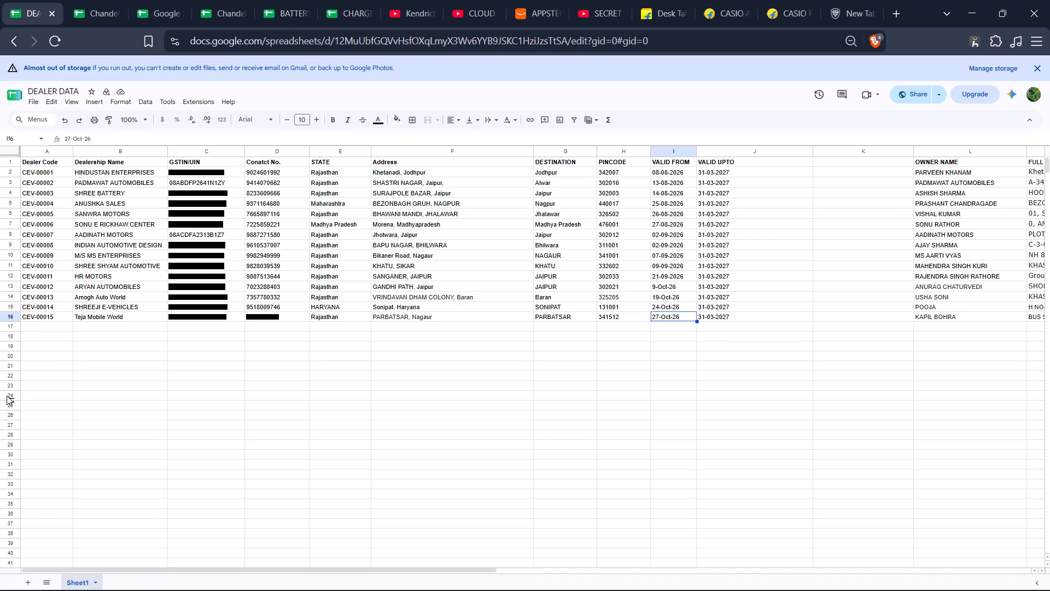
{"action": "left_click", "coordinate": [90, 0]}
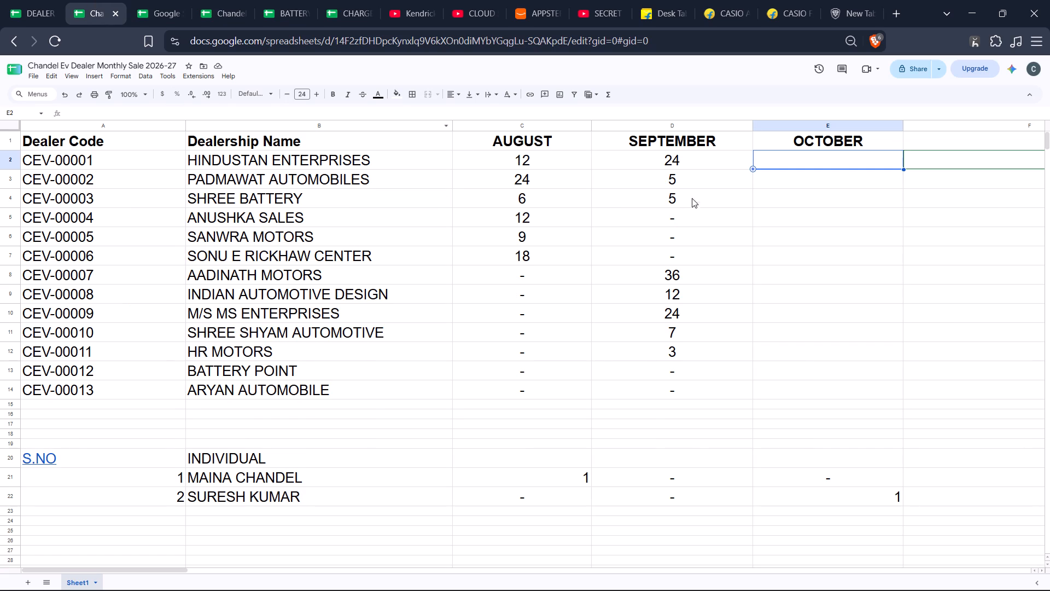
{"action": "left_click", "coordinate": [43, 0]}
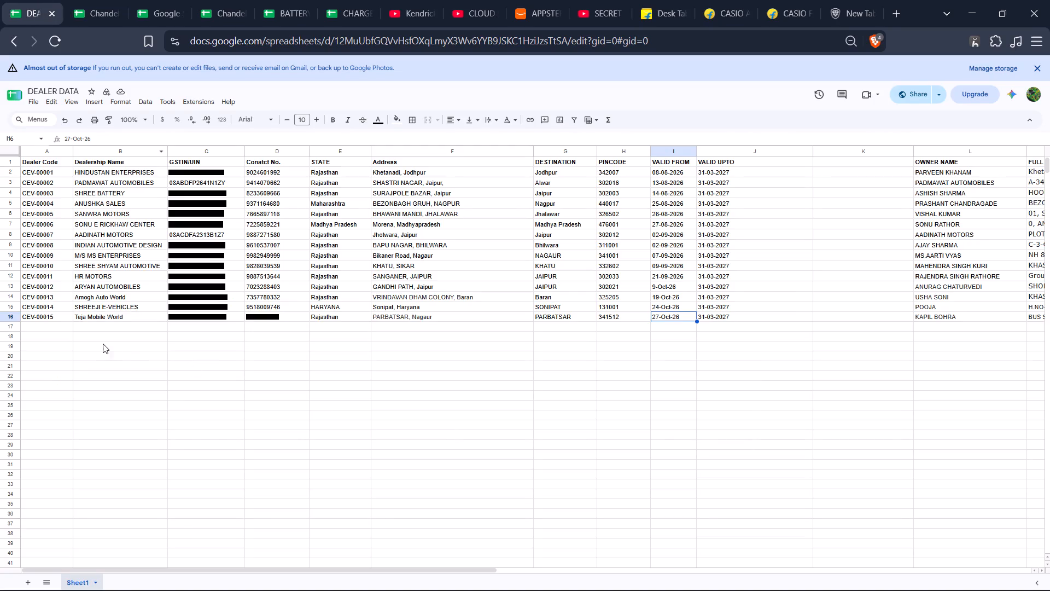
{"action": "left_click", "coordinate": [93, 301]}
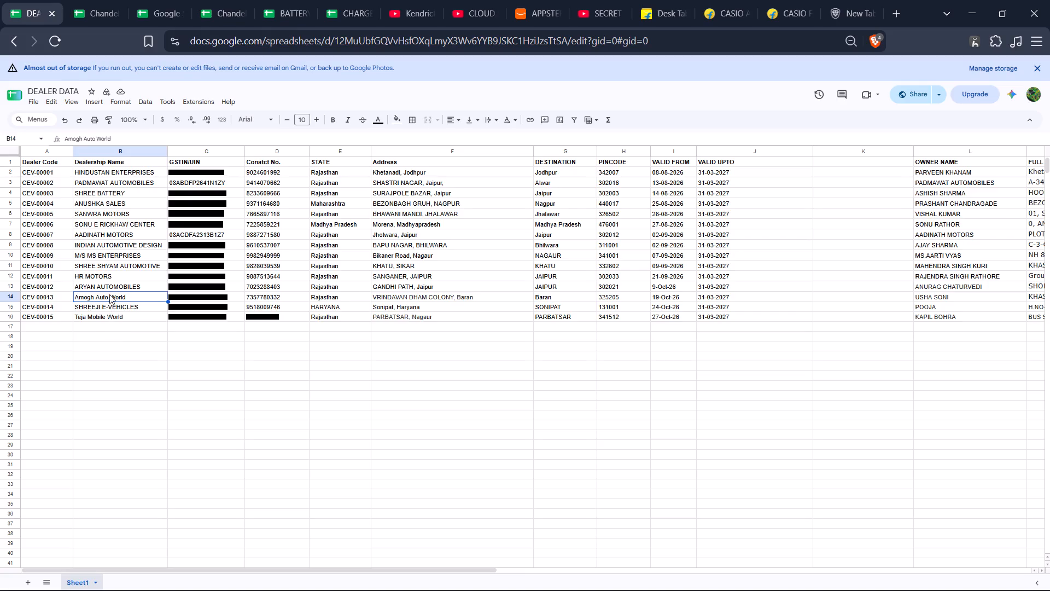
{"action": "left_click", "coordinate": [82, 0]}
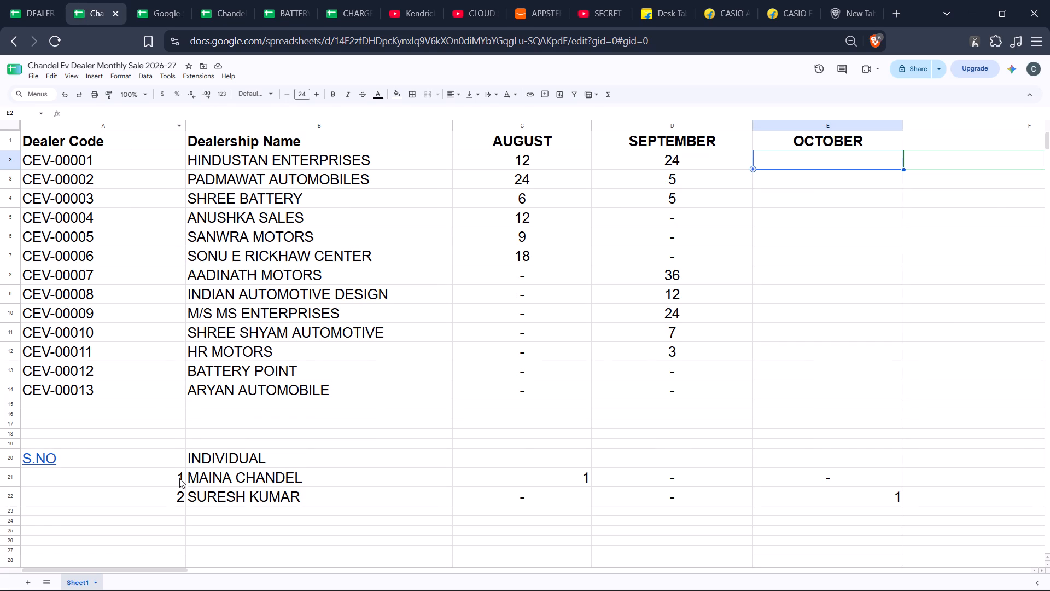
{"action": "left_click", "coordinate": [44, 0]}
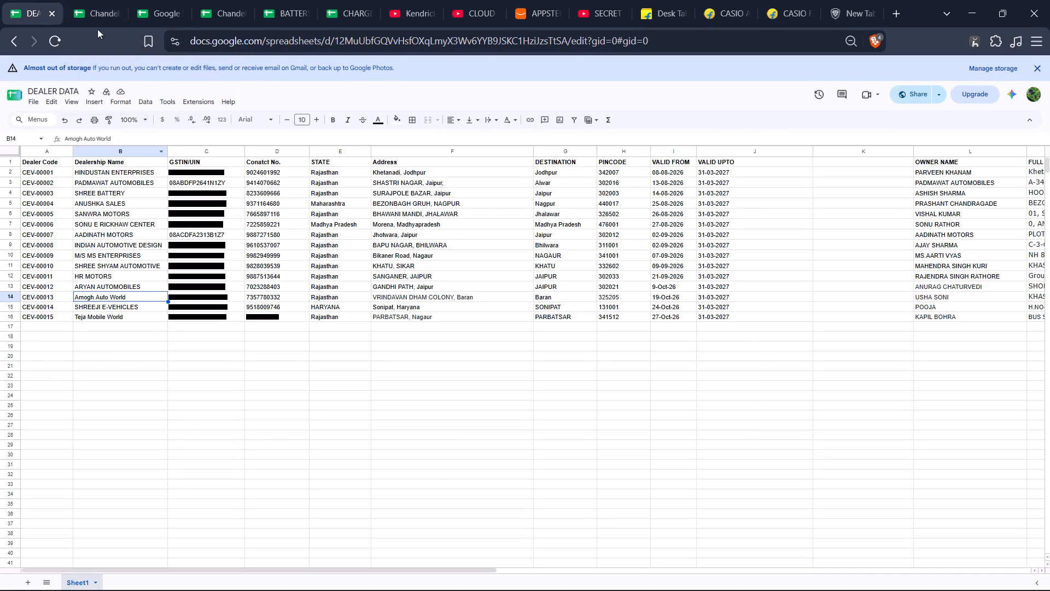
{"action": "left_click", "coordinate": [97, 0]}
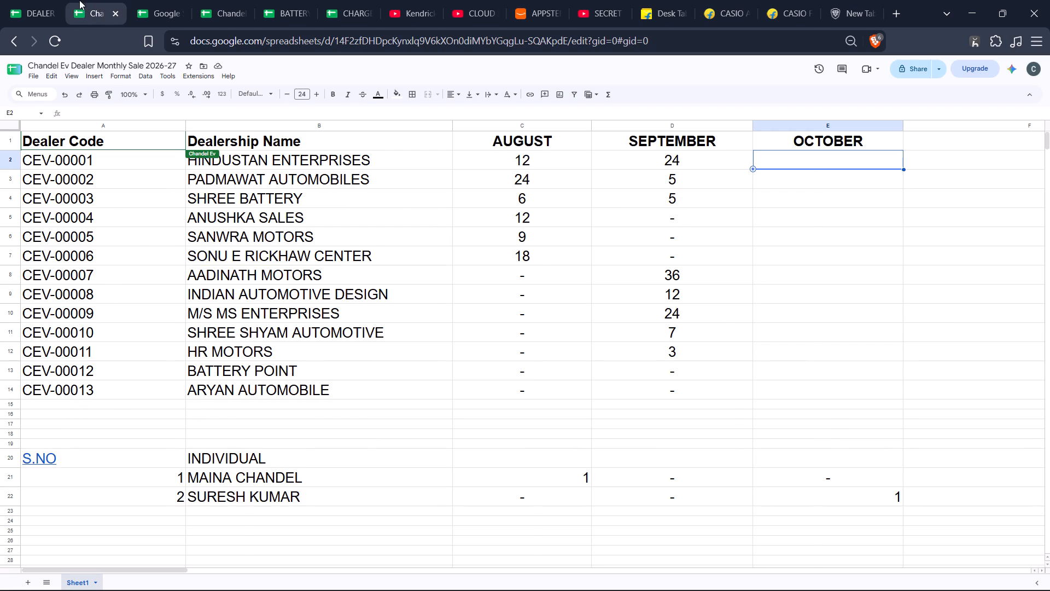
{"action": "left_click", "coordinate": [36, 0]}
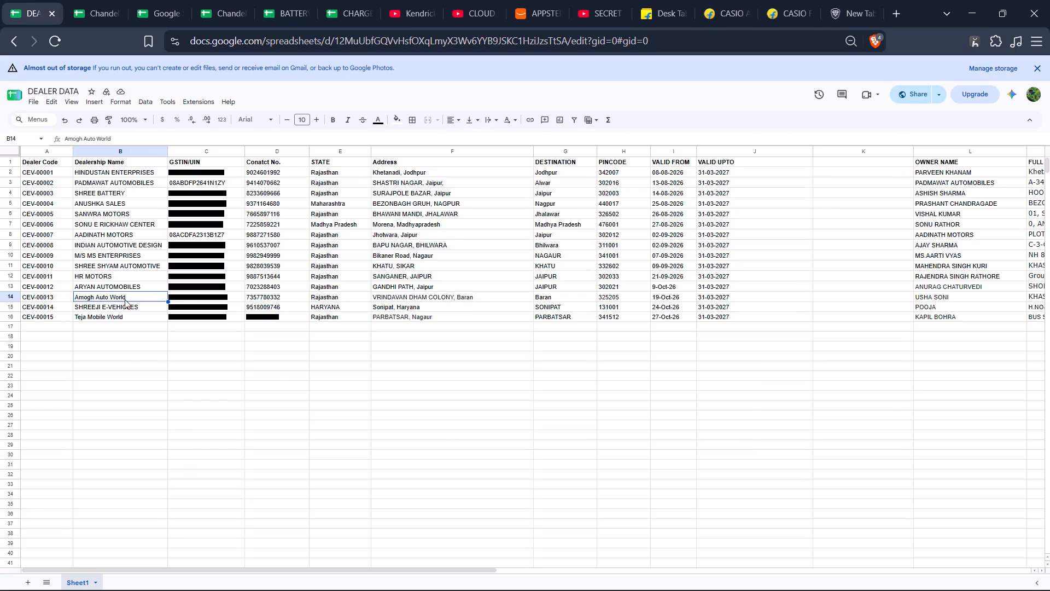
{"action": "left_click", "coordinate": [93, 0]}
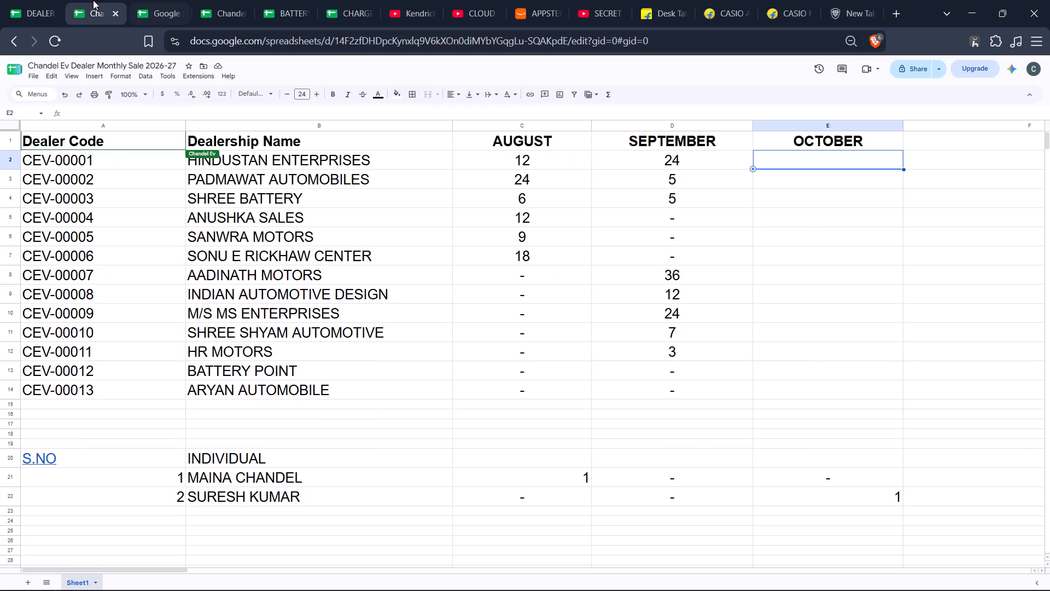
{"action": "left_click", "coordinate": [43, 0]}
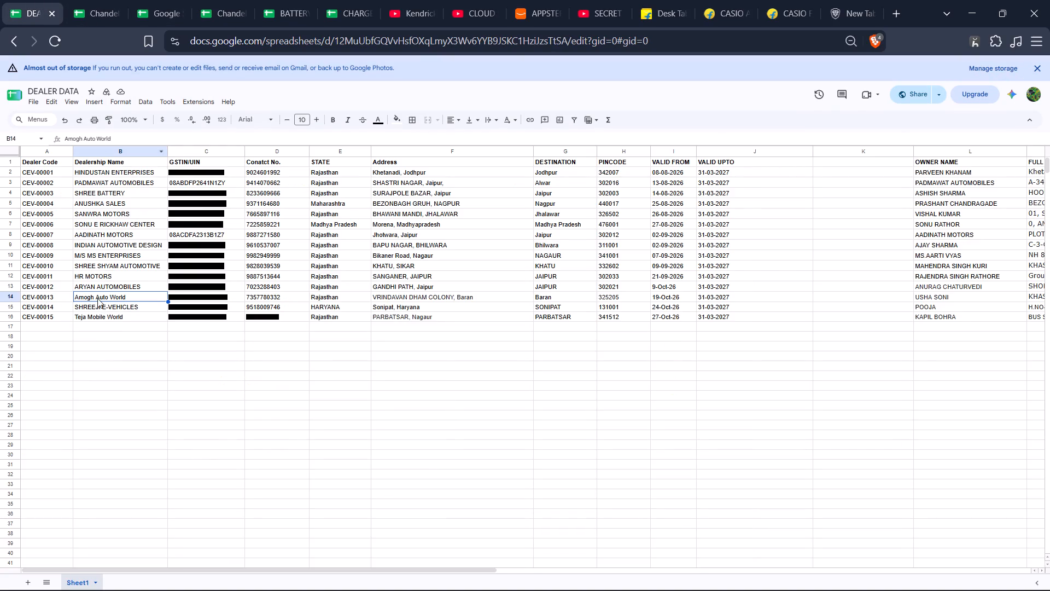
Copy Amogh Auto World, SHREEJI E-VEHICLES and Teja Mobile World from DEALER DATA into the monthly sale sheet, directly below ARYAN AUTOMOBILE.
{"action": "left_click_drag", "start_coordinate": [97, 298], "coordinate": [102, 316]}
{"action": "key", "text": "ctrl+c"}
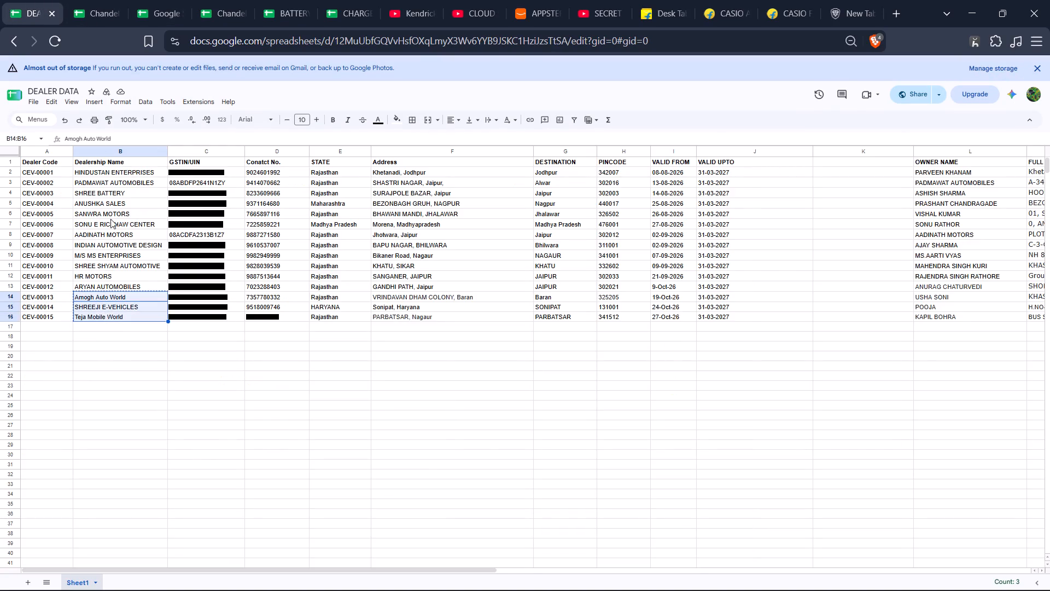
{"action": "left_click", "coordinate": [70, 0]}
{"action": "left_click", "coordinate": [228, 406]}
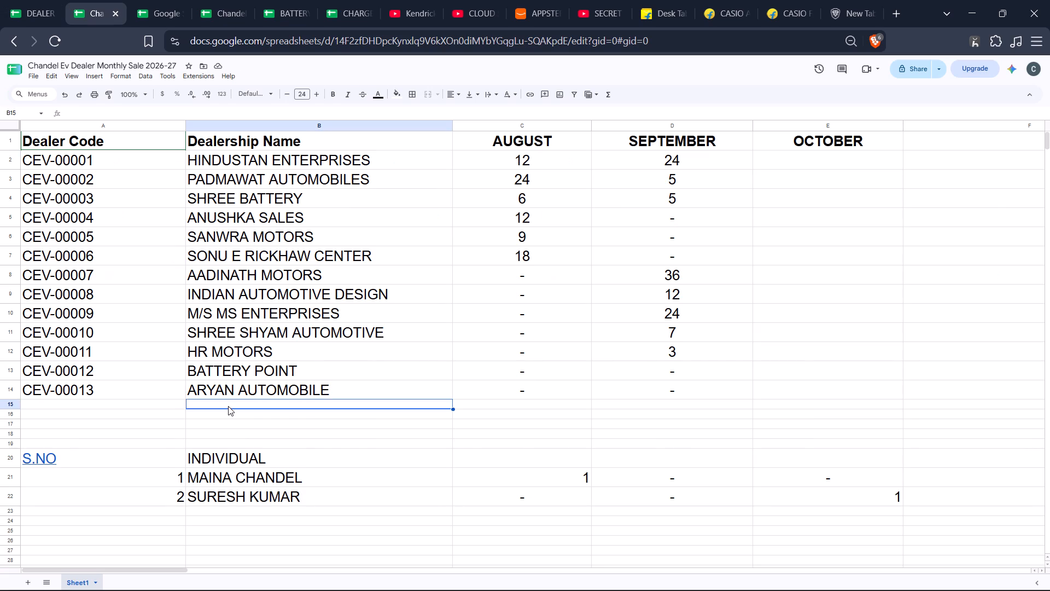
{"action": "key", "text": "ctrl+v"}
Set the font size of the three new dealership names below ARYAN AUTOMOBILE to 24.
{"action": "left_click", "coordinate": [236, 390]}
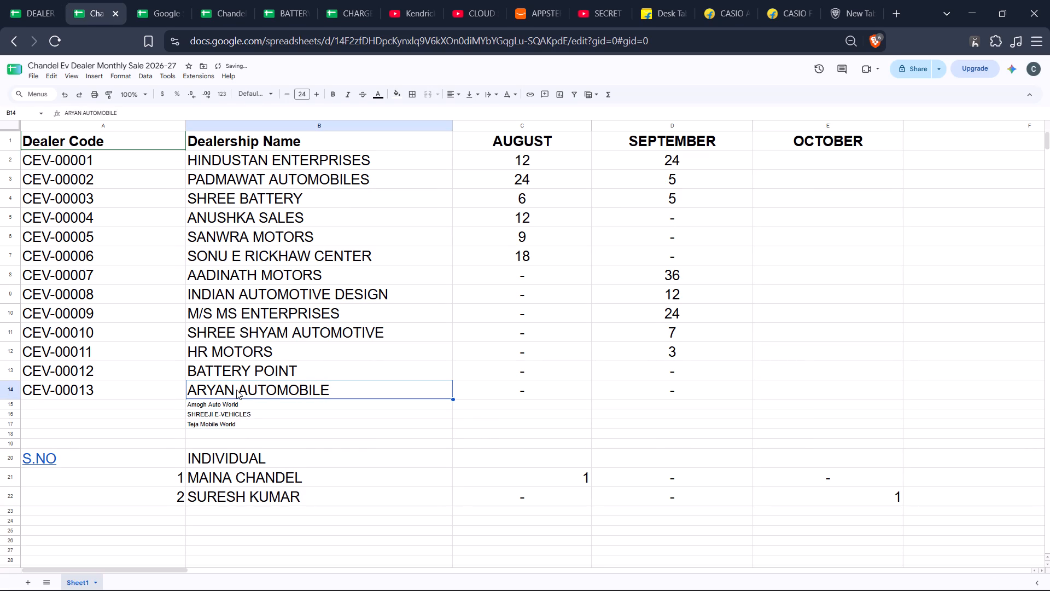
{"action": "left_click_drag", "start_coordinate": [236, 409], "coordinate": [246, 425]}
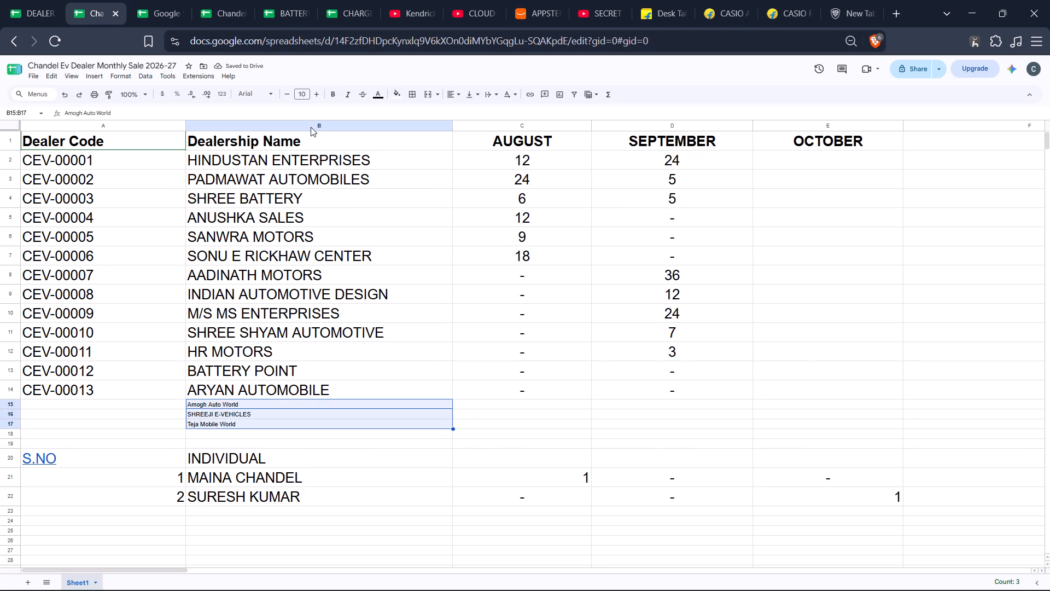
{"action": "left_click", "coordinate": [298, 97]}
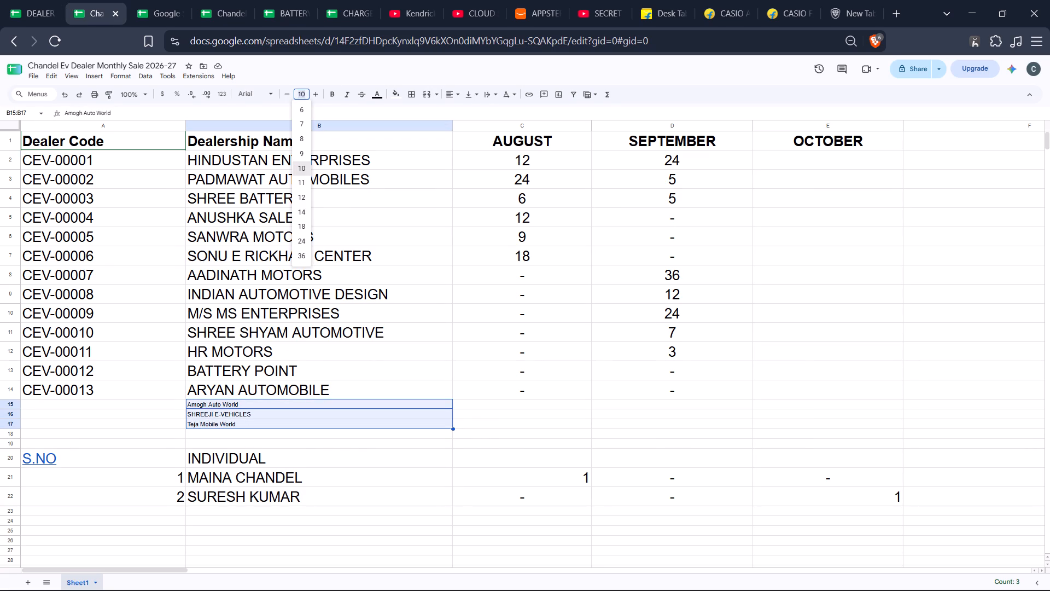
{"action": "type", "text": "24"}
{"action": "key", "text": "Return"}
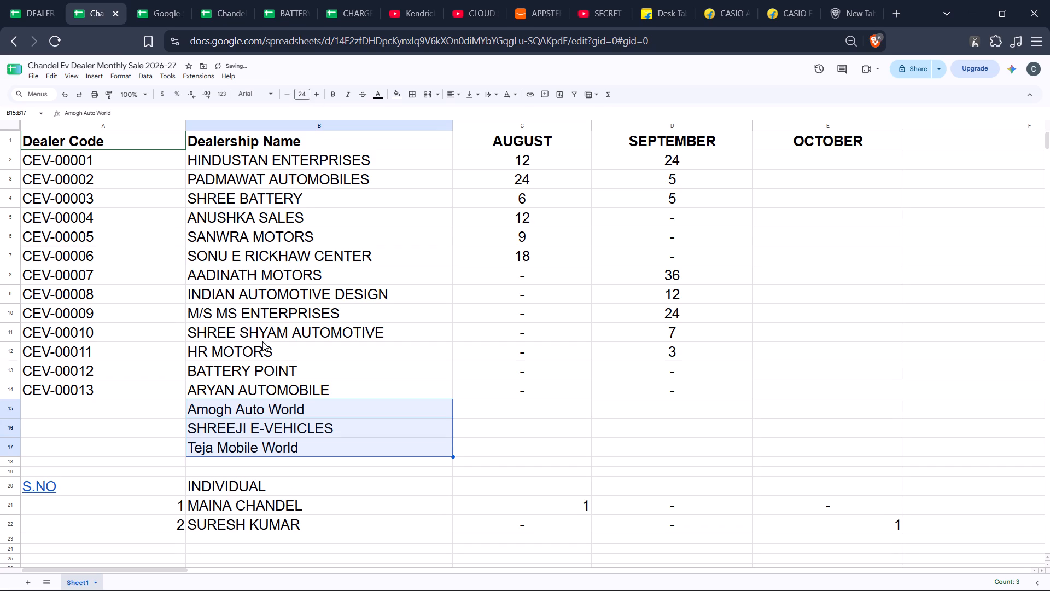
Copy ARYAN AUTOMOBILE's dealer code CEV-00013 down into the Dealer Code cells of the three new dealers.
{"action": "left_click", "coordinate": [95, 390]}
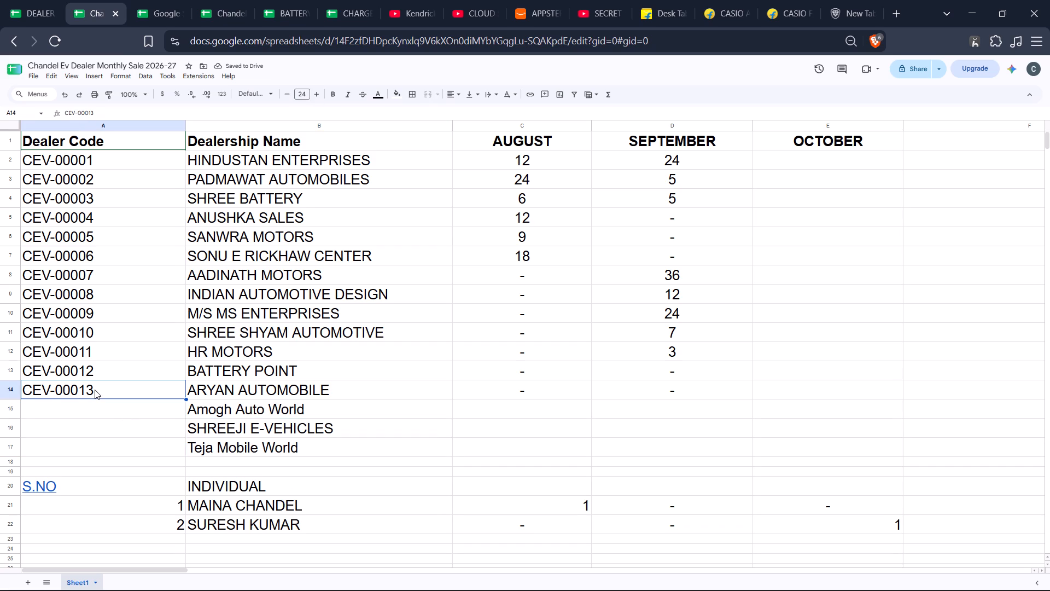
{"action": "key", "text": "ctrl+c"}
{"action": "key", "text": "shift+Down"}
{"action": "key", "text": "shift+Down"}
{"action": "key", "text": "shift+Down"}
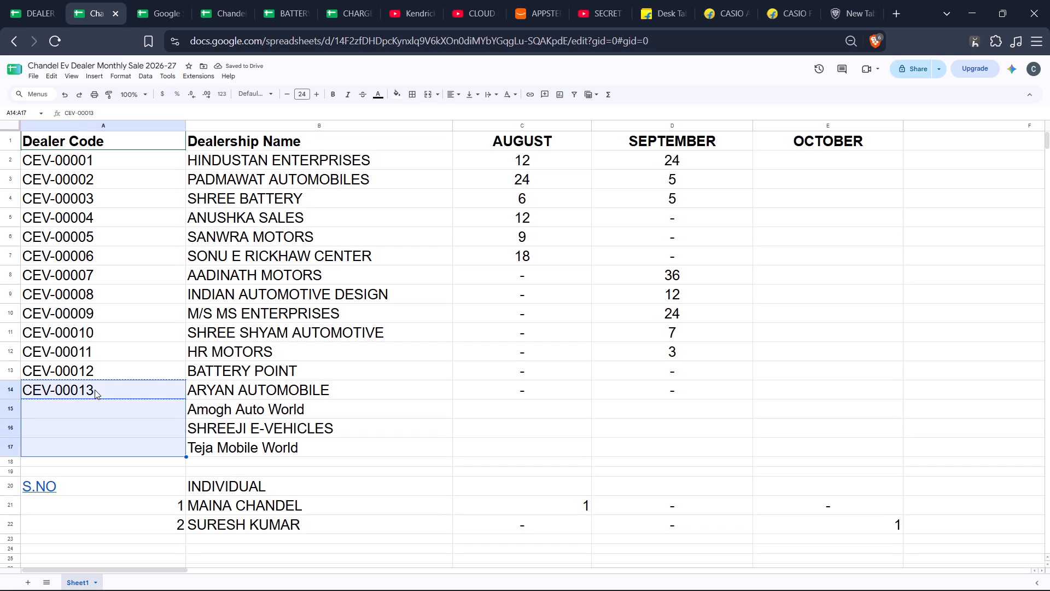
{"action": "key", "text": "ctrl+v"}
Change Amogh Auto World's dealer code to CEV-00014 and continue the series through CEV-00016 for Teja Mobile World.
{"action": "key", "text": "Down"}
{"action": "key", "text": "Return"}
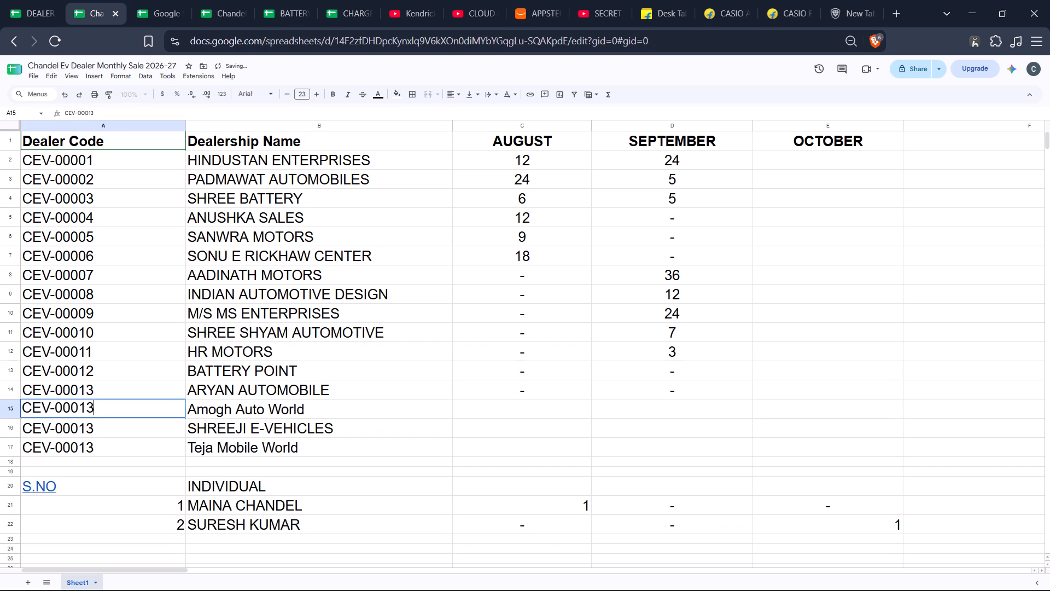
{"action": "key", "text": "BackSpace"}
{"action": "key", "text": "4"}
{"action": "key", "text": "Return"}
{"action": "key", "text": "Up"}
{"action": "key", "text": "Up"}
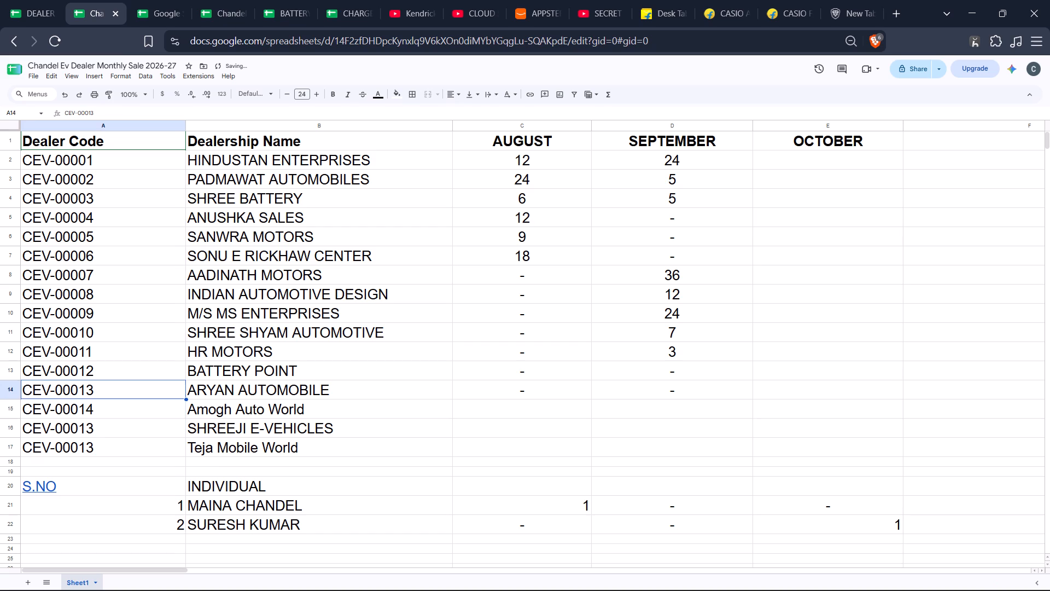
{"action": "key", "text": "shift+Down"}
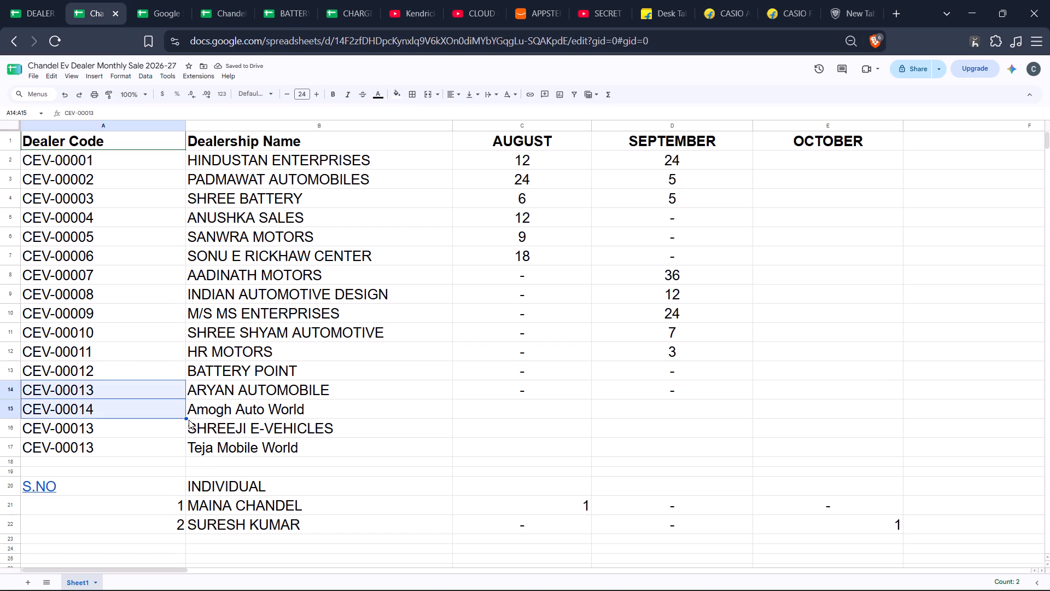
{"action": "left_click_drag", "start_coordinate": [186, 416], "coordinate": [183, 454]}
{"action": "left_click", "coordinate": [571, 434]}
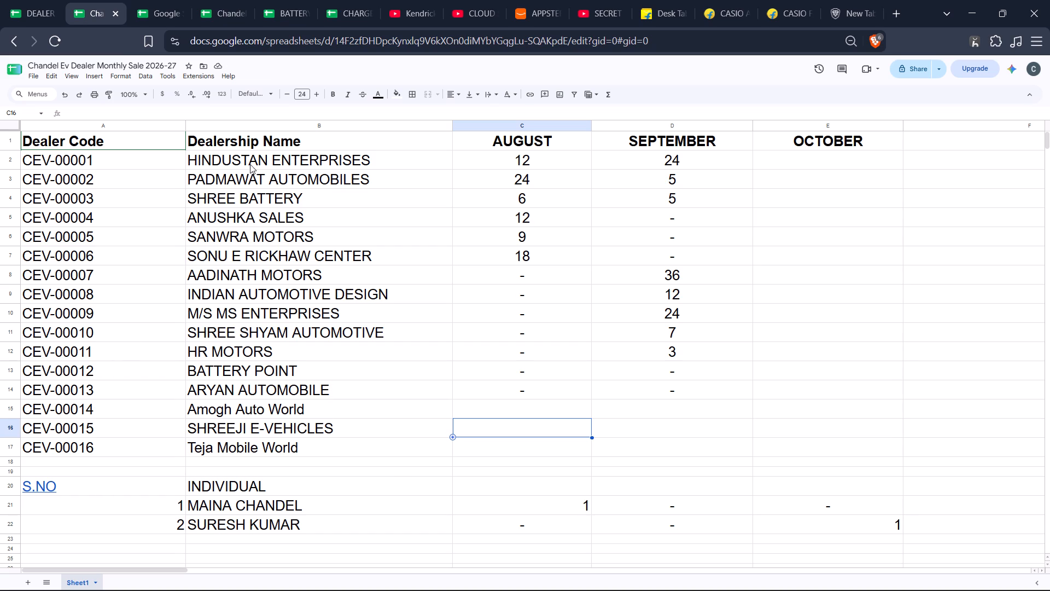
Compare the dealer codes and dealership names in DEALER DATA with those in the monthly sale sheet.
{"action": "left_click", "coordinate": [48, 0]}
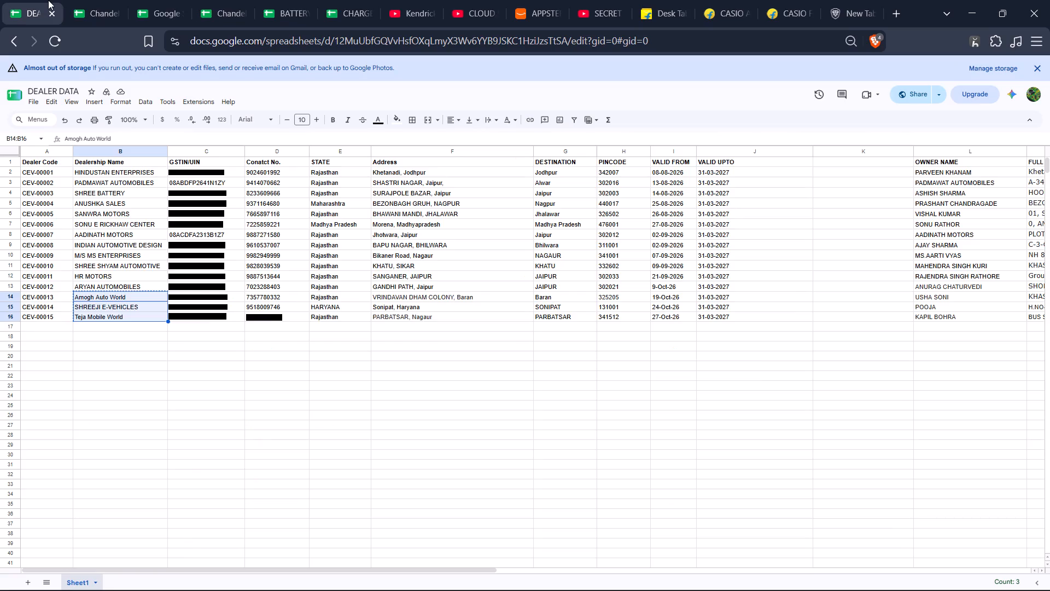
{"action": "scroll", "coordinate": [238, 415], "scroll_direction": "up", "scroll_amount": 3, "text": "ctrl"}
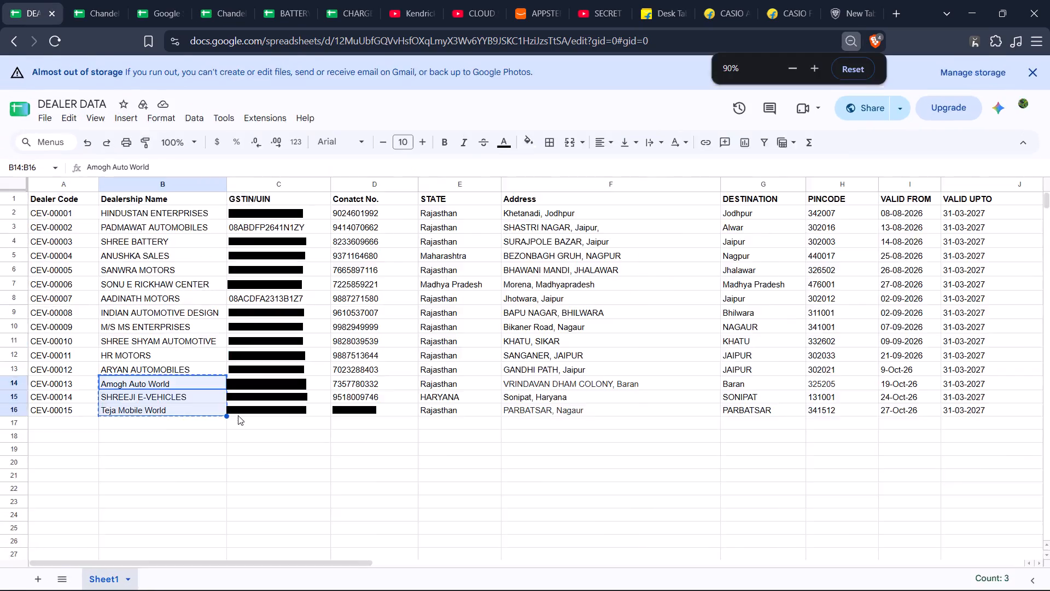
{"action": "scroll", "coordinate": [238, 415], "scroll_direction": "up", "scroll_amount": 2, "text": "ctrl"}
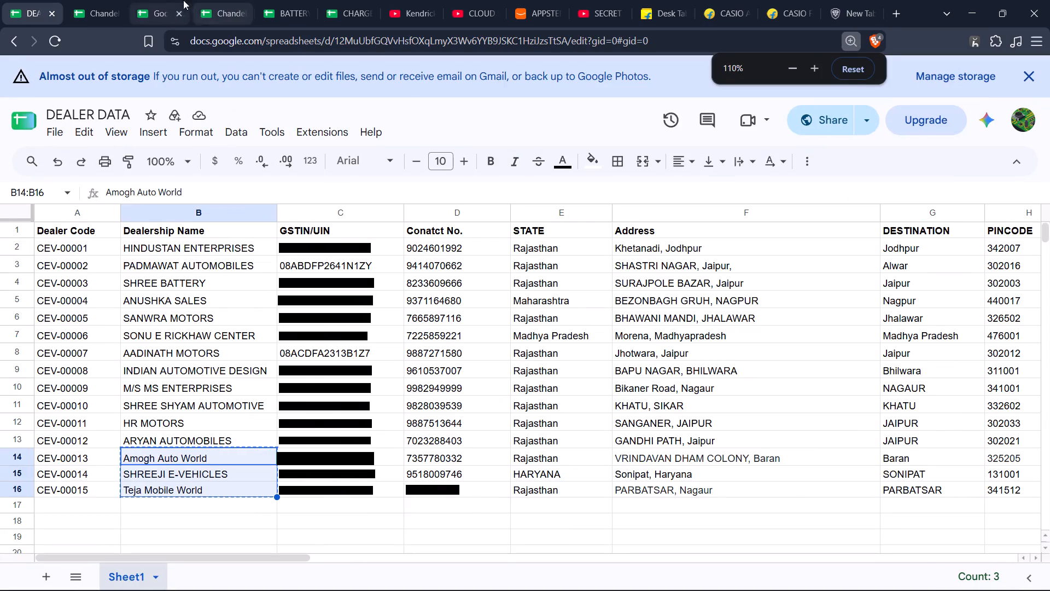
{"action": "left_click", "coordinate": [103, 0]}
{"action": "scroll", "coordinate": [314, 269], "scroll_direction": "down", "scroll_amount": 1}
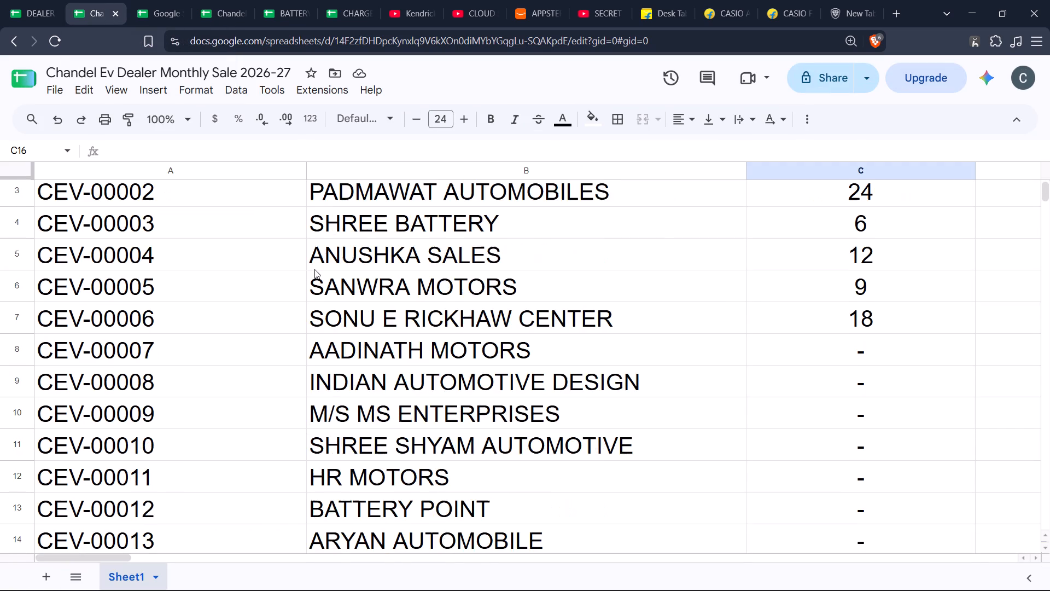
{"action": "scroll", "coordinate": [314, 269], "scroll_direction": "down", "scroll_amount": 1}
{"action": "scroll", "coordinate": [318, 261], "scroll_direction": "down", "scroll_amount": 2, "text": "ctrl"}
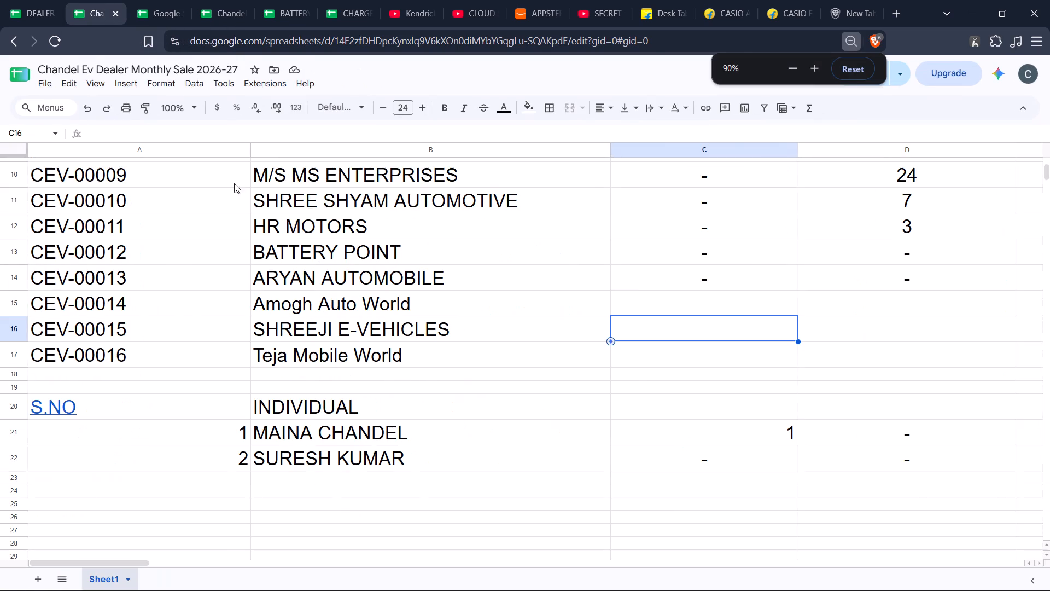
{"action": "left_click", "coordinate": [0, 0]}
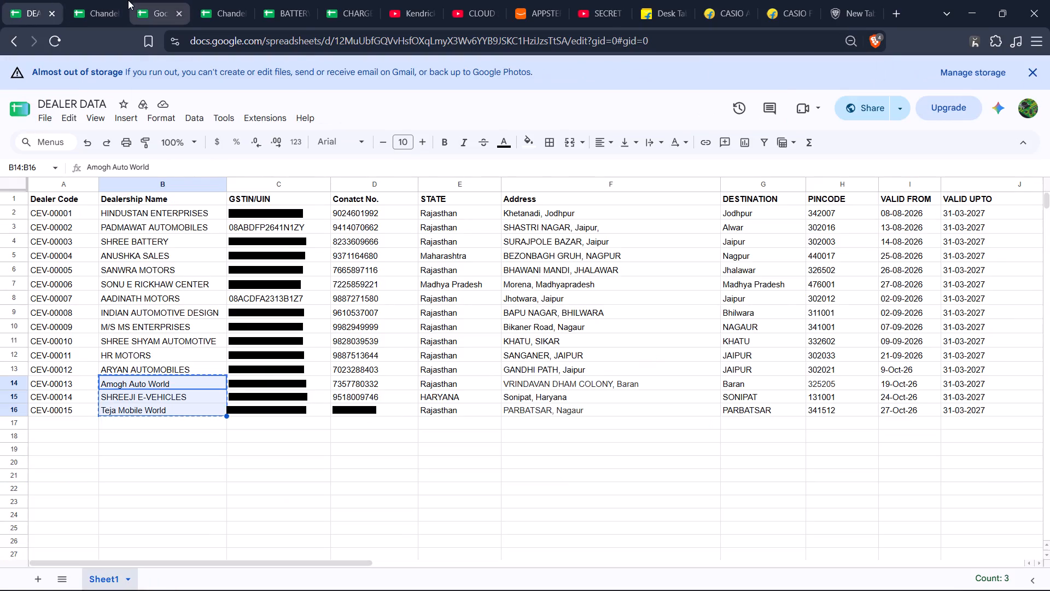
{"action": "left_click", "coordinate": [128, 0]}
{"action": "left_click", "coordinate": [98, 0]}
{"action": "scroll", "coordinate": [305, 357], "scroll_direction": "up", "scroll_amount": 2}
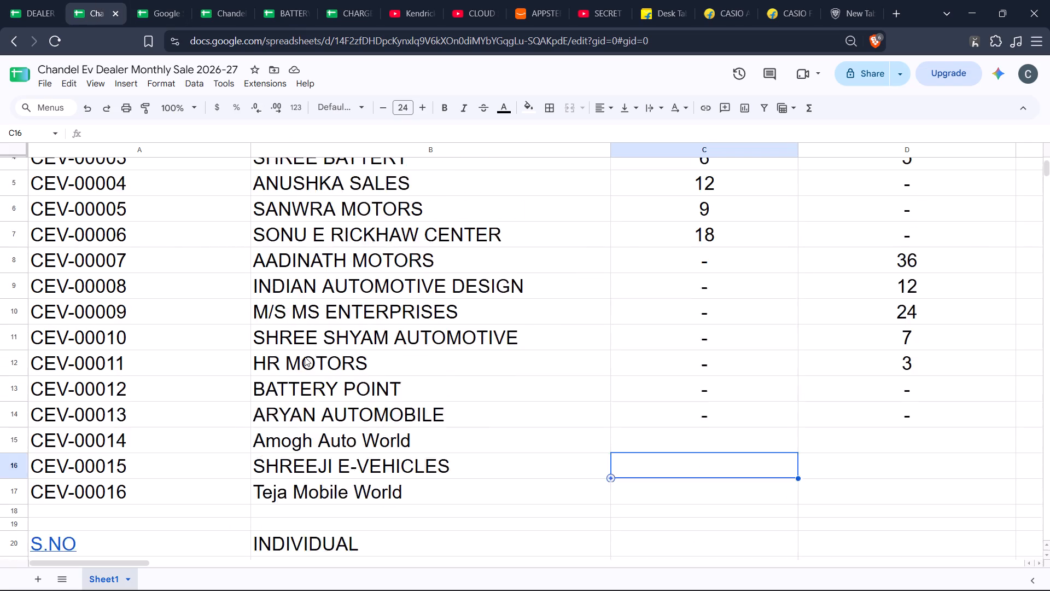
{"action": "scroll", "coordinate": [305, 357], "scroll_direction": "up", "scroll_amount": 1}
{"action": "scroll", "coordinate": [305, 357], "scroll_direction": "down", "scroll_amount": 2, "text": "ctrl"}
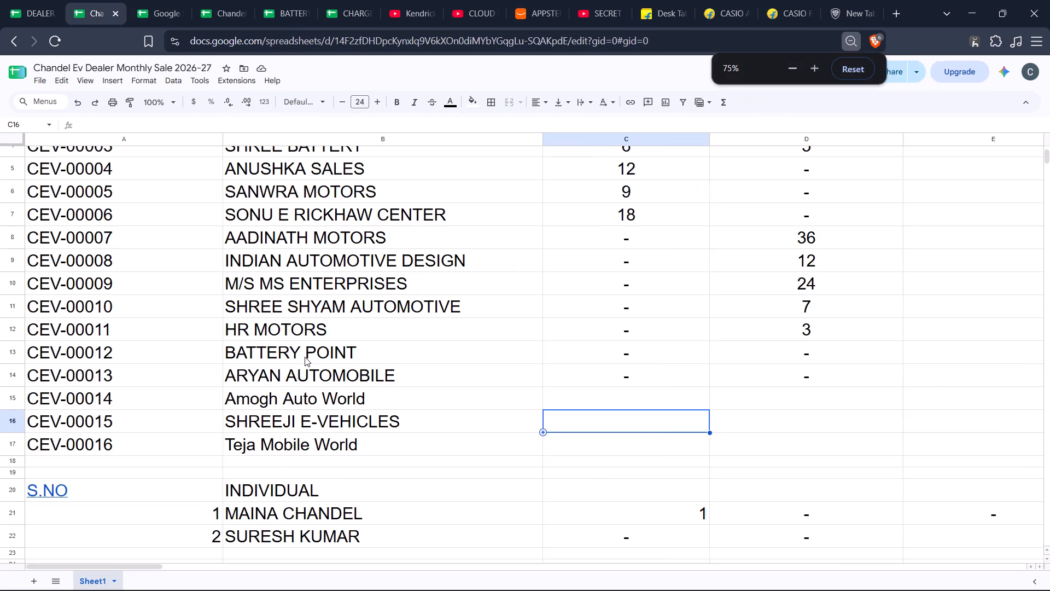
{"action": "scroll", "coordinate": [305, 357], "scroll_direction": "up", "scroll_amount": 5}
{"action": "scroll", "coordinate": [305, 357], "scroll_direction": "down", "scroll_amount": 1, "text": "ctrl"}
{"action": "scroll", "coordinate": [305, 357], "scroll_direction": "up", "scroll_amount": 2}
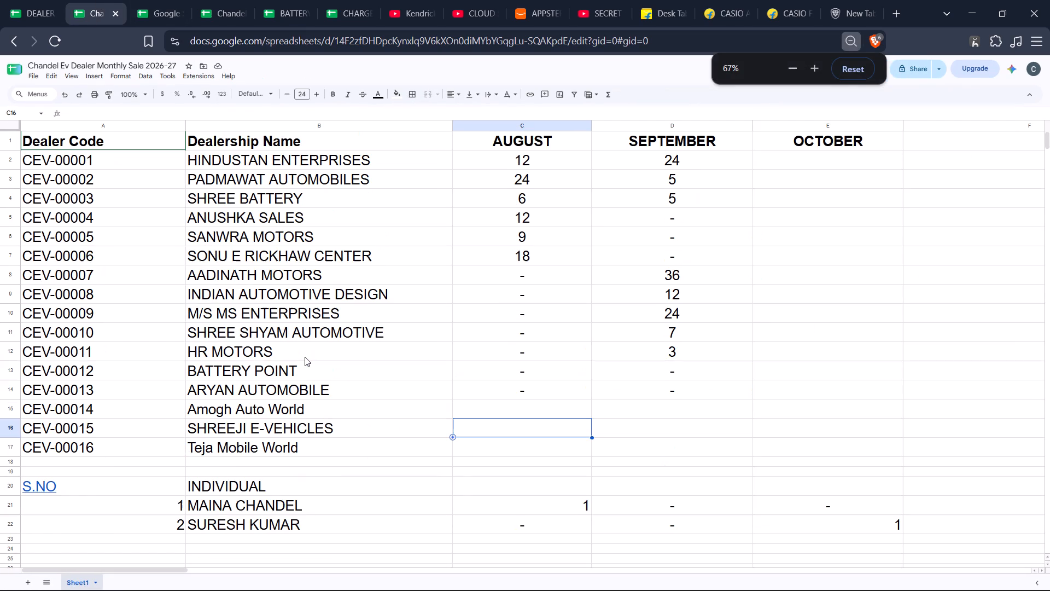
{"action": "left_click", "coordinate": [915, 170]}
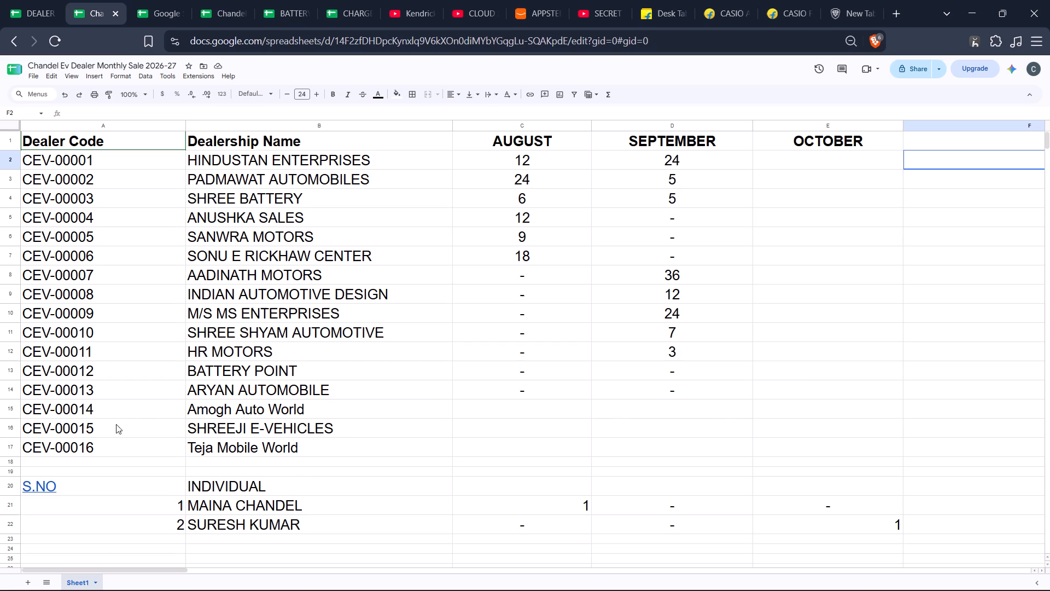
Fill the AUGUST and SEPTEMBER cells of Amogh Auto World, SHREEJI E-VEHICLES and Teja Mobile World with centred dashes matching ARYAN AUTOMOBILE's row.
{"action": "left_click", "coordinate": [570, 415]}
{"action": "key", "text": "minus"}
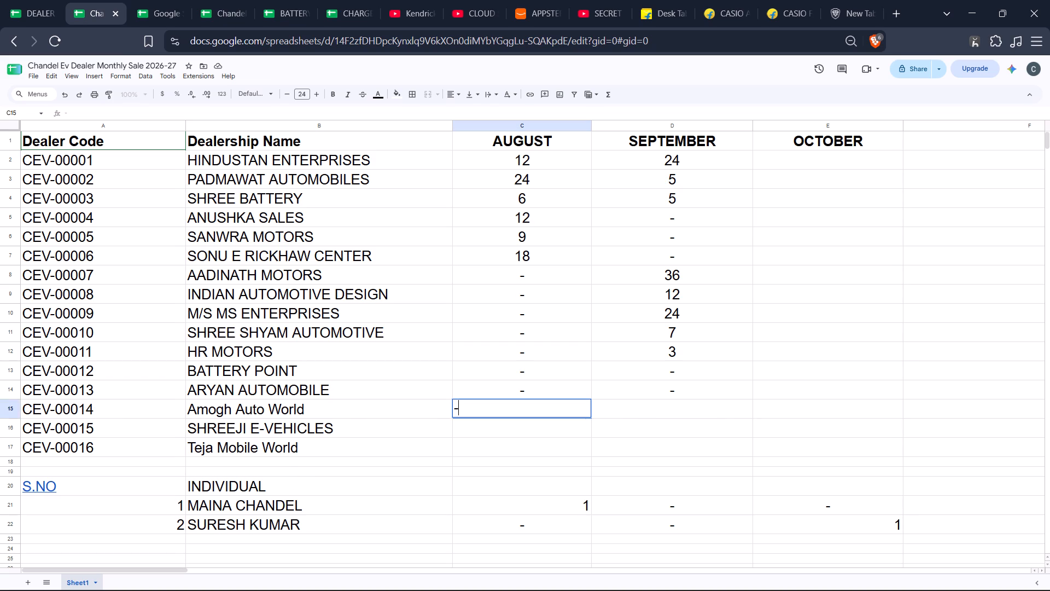
{"action": "key", "text": "Return"}
{"action": "key", "text": "Up"}
{"action": "key", "text": "Up"}
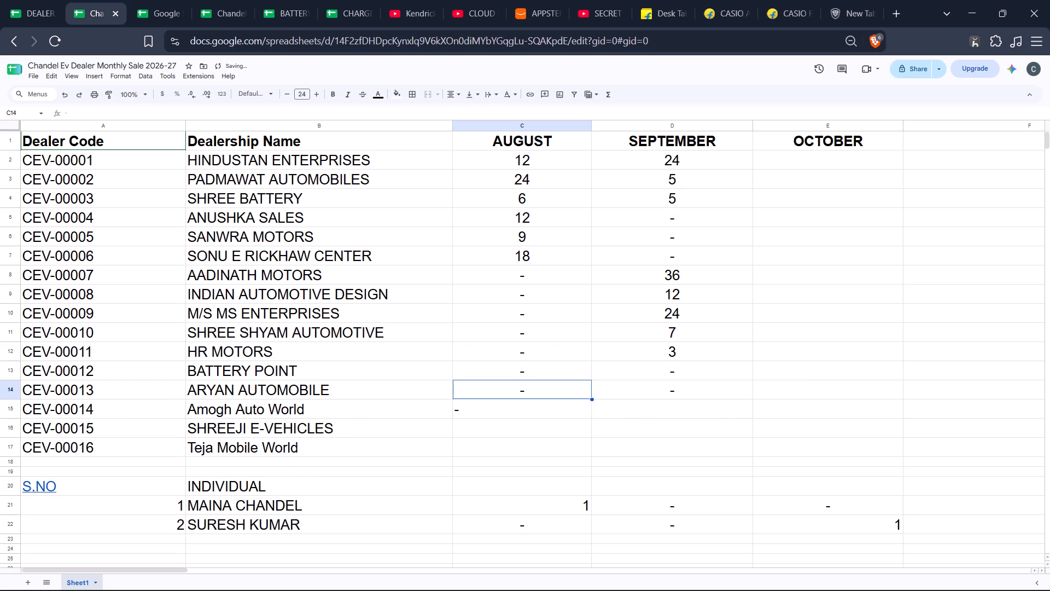
{"action": "key", "text": "ctrl+c"}
{"action": "key", "text": "shift+Down"}
{"action": "key", "text": "shift+Up"}
{"action": "key", "text": "shift+Right"}
{"action": "key", "text": "ctrl+c"}
{"action": "key", "text": "shift+Down"}
{"action": "key", "text": "shift+Down"}
{"action": "key", "text": "shift+Down"}
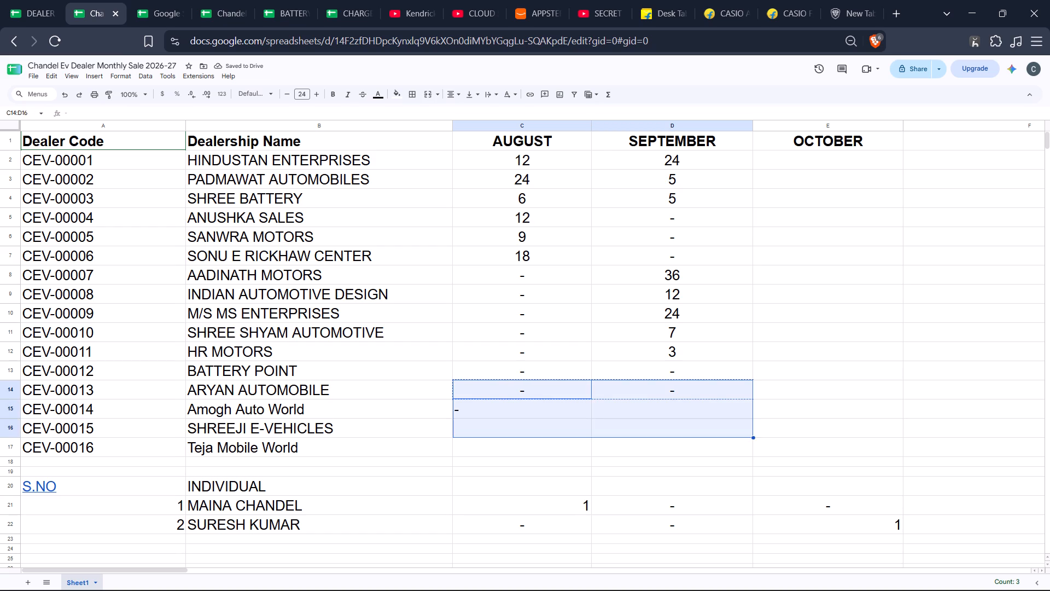
{"action": "key", "text": "ctrl+v"}
Replace the dealership name of CEV-00008 in the monthly sale sheet with one beginning SHREE DEV.
{"action": "key", "text": "Left"}
{"action": "key", "text": "Left"}
{"action": "key", "text": "Up"}
{"action": "key", "text": "Up"}
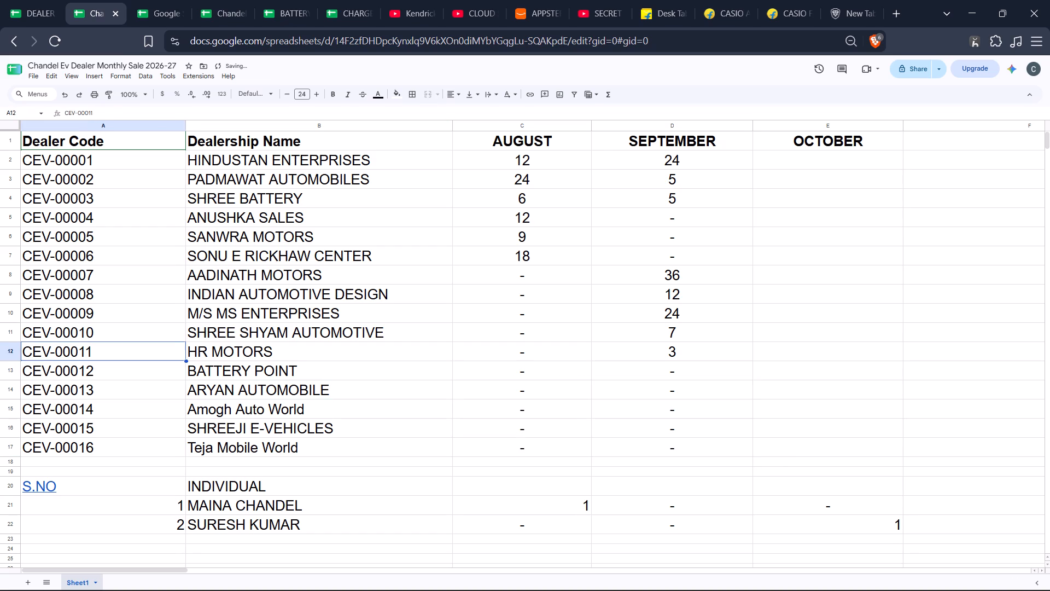
{"action": "key", "text": "Right"}
{"action": "key", "text": "Up"}
{"action": "key", "text": "Up"}
{"action": "key", "text": "Up"}
{"action": "key", "text": "Return"}
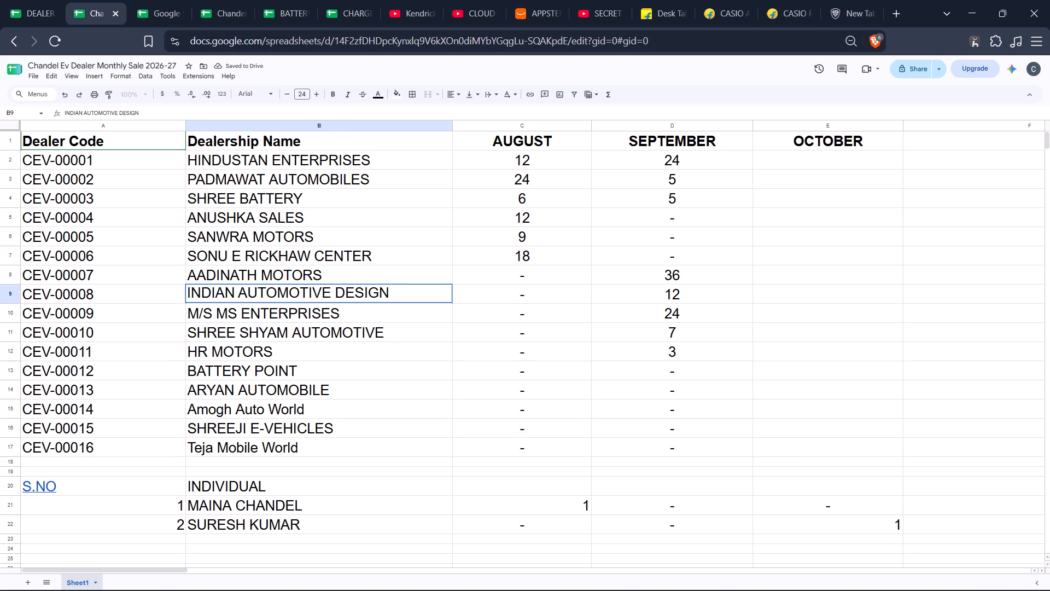
{"action": "key", "text": "ctrl+a"}
{"action": "key", "text": "BackSpace"}
{"action": "type", "text": "shr"}
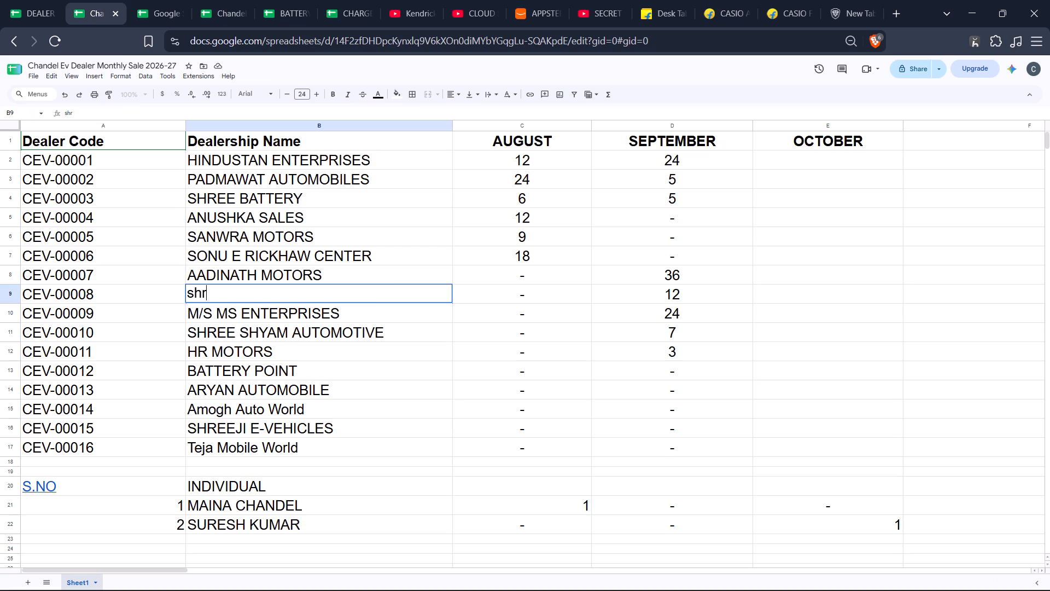
{"action": "key", "text": "BackSpace"}
{"action": "key", "text": "s"}
{"action": "key", "text": "BackSpace"}
{"action": "key", "text": "BackSpace"}
{"action": "type", "text": "SHREE DEV"}
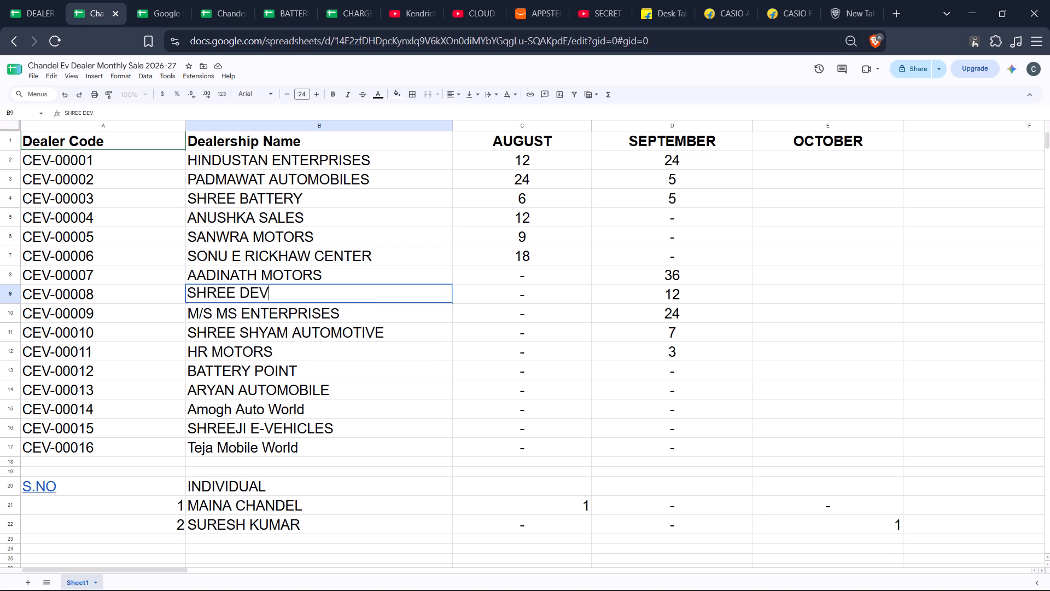
{"action": "key", "text": "space"}
{"action": "type", "text": "MOTOT"}
{"action": "key", "text": "BackSpace"}
{"action": "key", "text": "BackSpace"}
{"action": "key", "text": "BackSpace"}
{"action": "key", "text": "BackSpace"}
{"action": "key", "text": "BackSpace"}
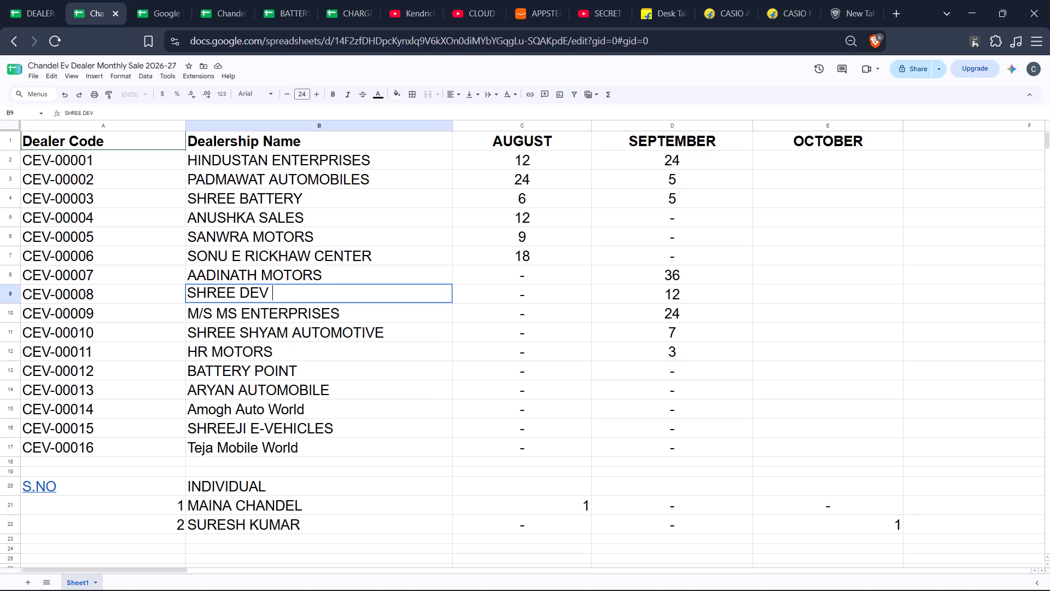
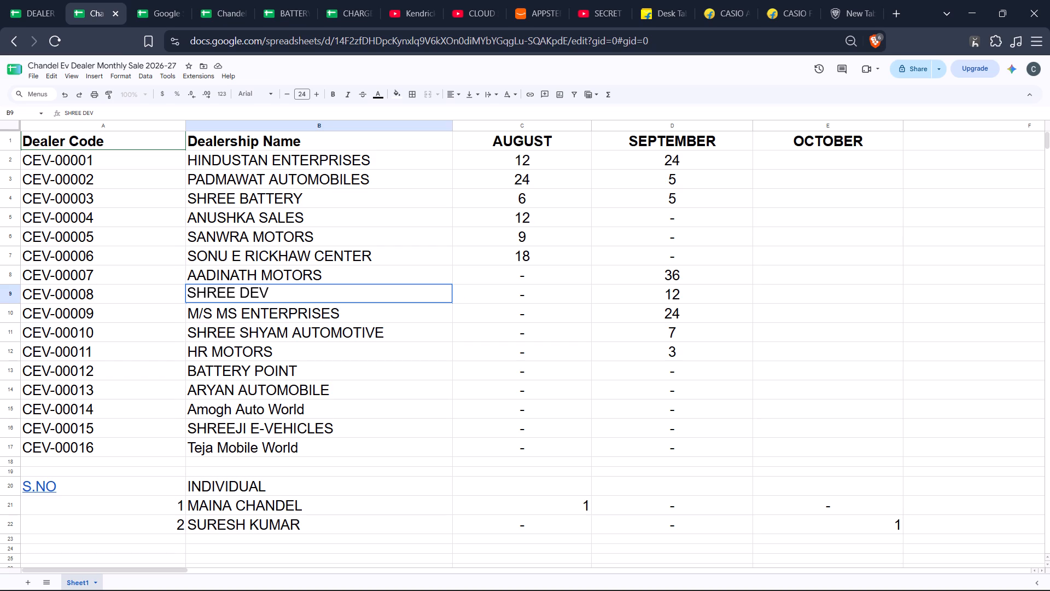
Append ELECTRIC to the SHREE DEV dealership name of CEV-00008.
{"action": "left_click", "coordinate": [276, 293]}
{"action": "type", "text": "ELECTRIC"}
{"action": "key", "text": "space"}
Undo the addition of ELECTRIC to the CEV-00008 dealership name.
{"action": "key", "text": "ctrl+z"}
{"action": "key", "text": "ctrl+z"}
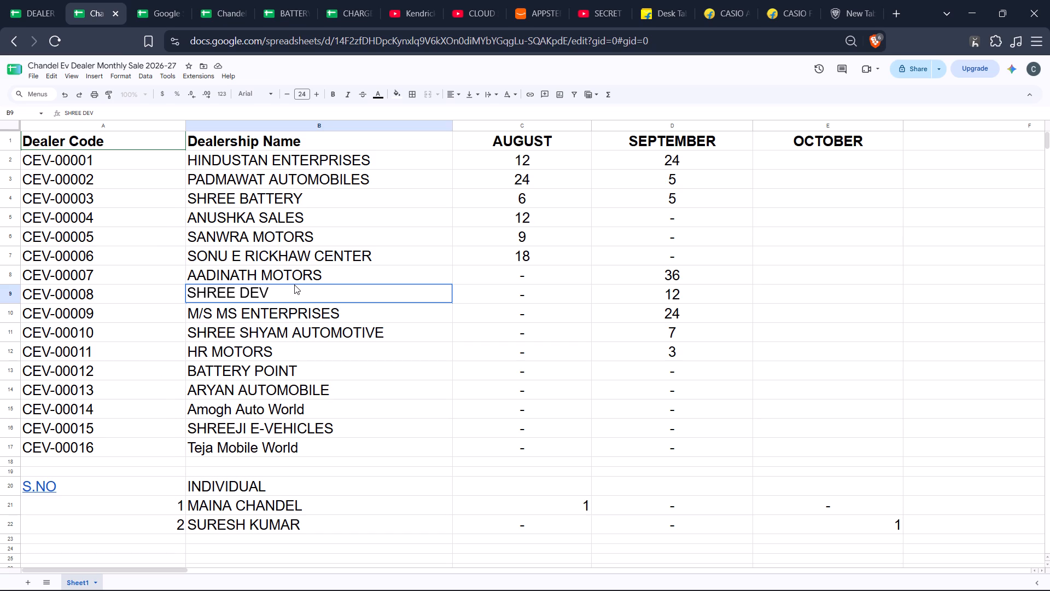
Append ELECTRIX to the SHREE DEV dealership name of CEV-00008 in the monthly sale sheet.
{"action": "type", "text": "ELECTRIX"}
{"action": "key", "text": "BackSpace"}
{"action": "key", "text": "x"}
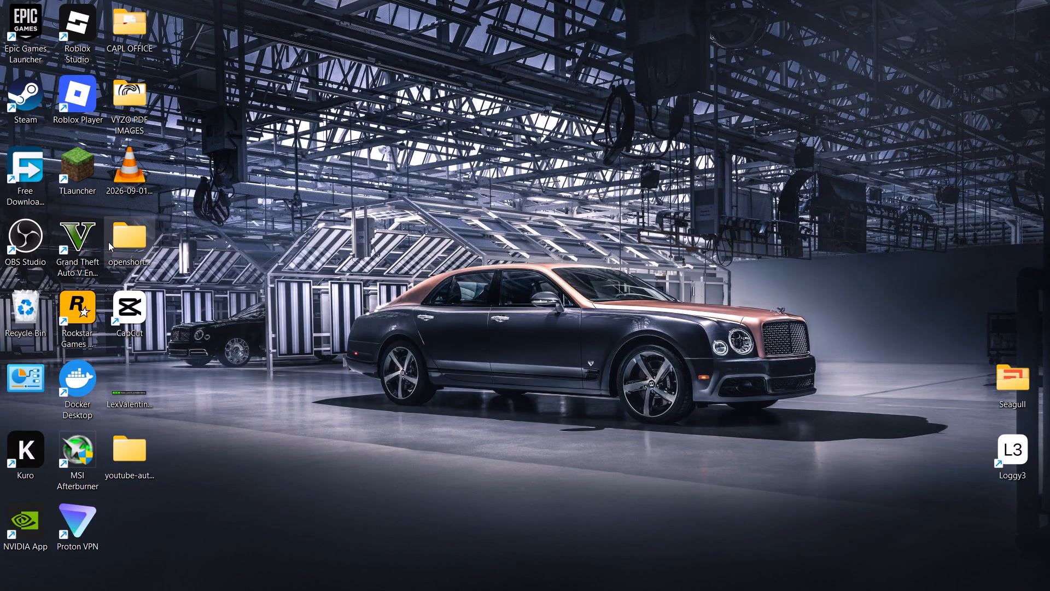
Search the computer for the WhatsApp app to open it.
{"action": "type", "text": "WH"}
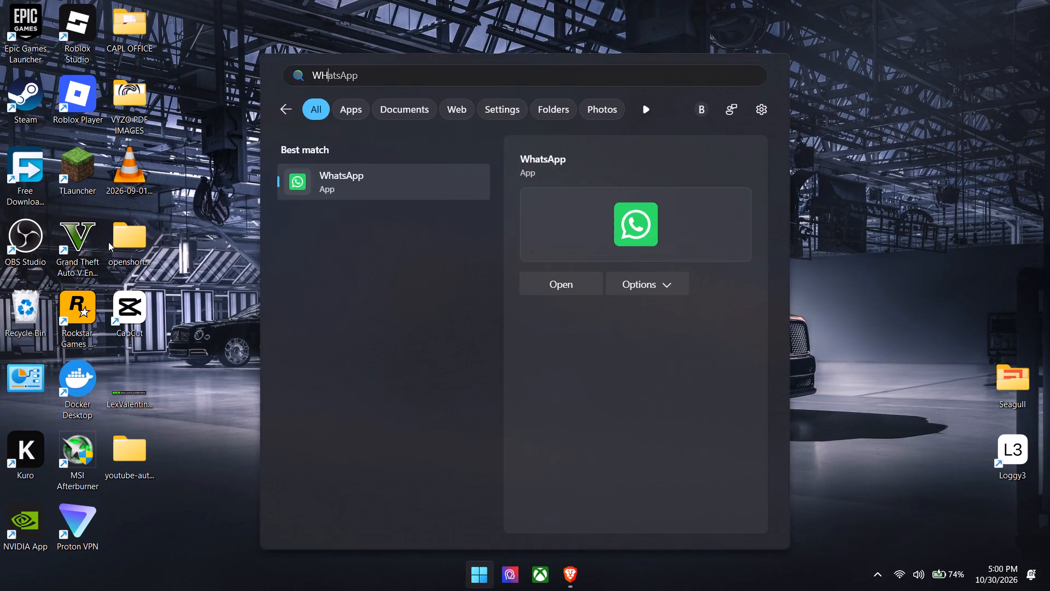
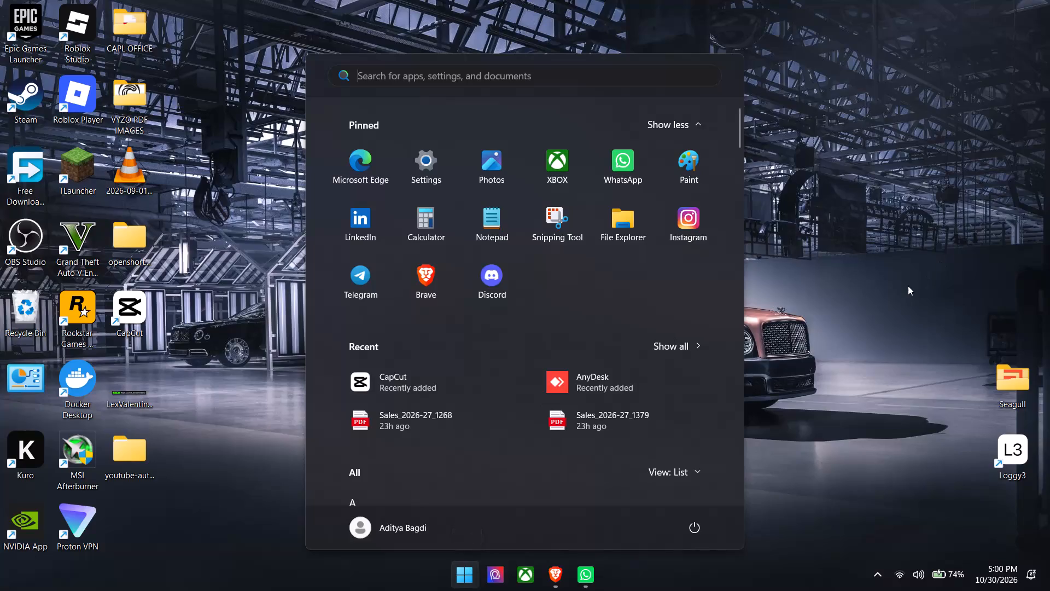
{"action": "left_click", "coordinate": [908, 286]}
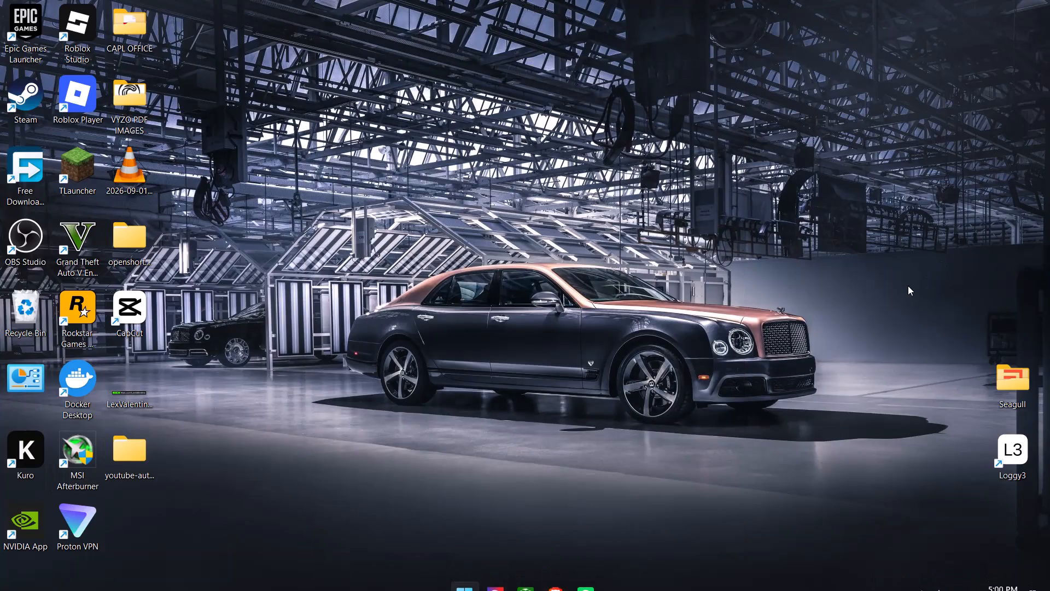
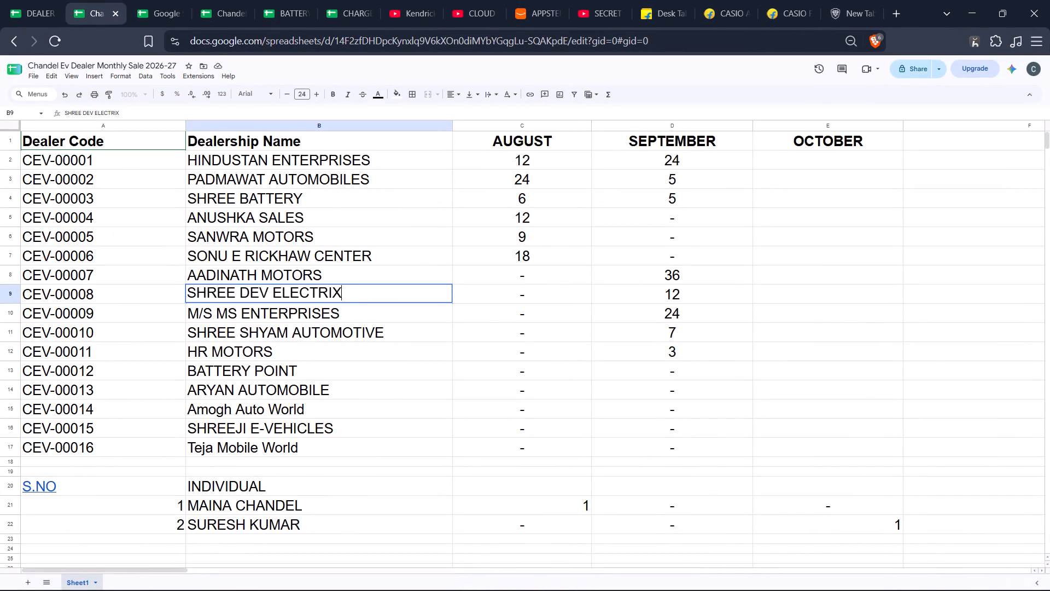
Replace the entire CEV-00008 dealership name with the copied name Sridevi electric scooty.
{"action": "left_click", "coordinate": [354, 297]}
{"action": "key", "text": "ctrl+a"}
{"action": "key", "text": "ctrl+v"}
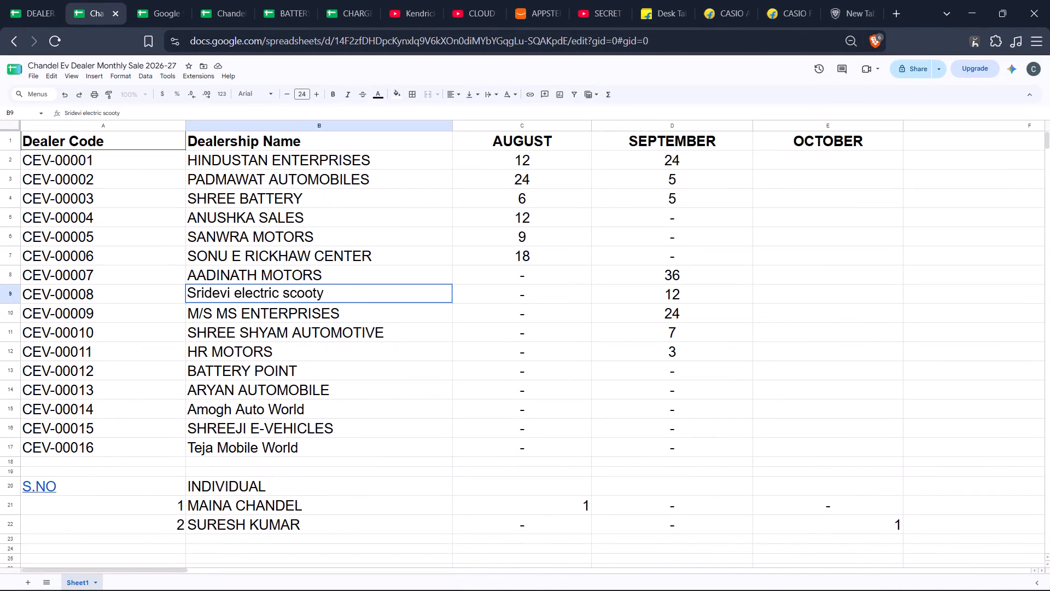
Select the letters ridevi after the initial S in the CEV-00008 dealership name.
{"action": "key", "text": "Left"}
{"action": "key", "text": "Left"}
{"action": "key", "text": "Left"}
{"action": "key", "text": "Left"}
{"action": "key", "text": "Left"}
{"action": "key", "text": "Left"}
{"action": "key", "text": "Left"}
{"action": "key", "text": "Left"}
{"action": "key", "text": "Left"}
{"action": "key", "text": "Left"}
{"action": "key", "text": "Left"}
{"action": "key", "text": "Left"}
{"action": "key", "text": "Left"}
{"action": "key", "text": "Left"}
{"action": "key", "text": "Left"}
{"action": "key", "text": "Left"}
{"action": "key", "text": "Left"}
{"action": "key", "text": "Left"}
{"action": "key", "text": "Left"}
{"action": "key", "text": "Left"}
{"action": "key", "text": "Left"}
{"action": "key", "text": "Left"}
{"action": "key", "text": "shift+Right"}
{"action": "key", "text": "shift+Right"}
{"action": "key", "text": "shift+Right"}
{"action": "key", "text": "shift+Right"}
{"action": "key", "text": "shift+Right"}
{"action": "key", "text": "shift+Right"}
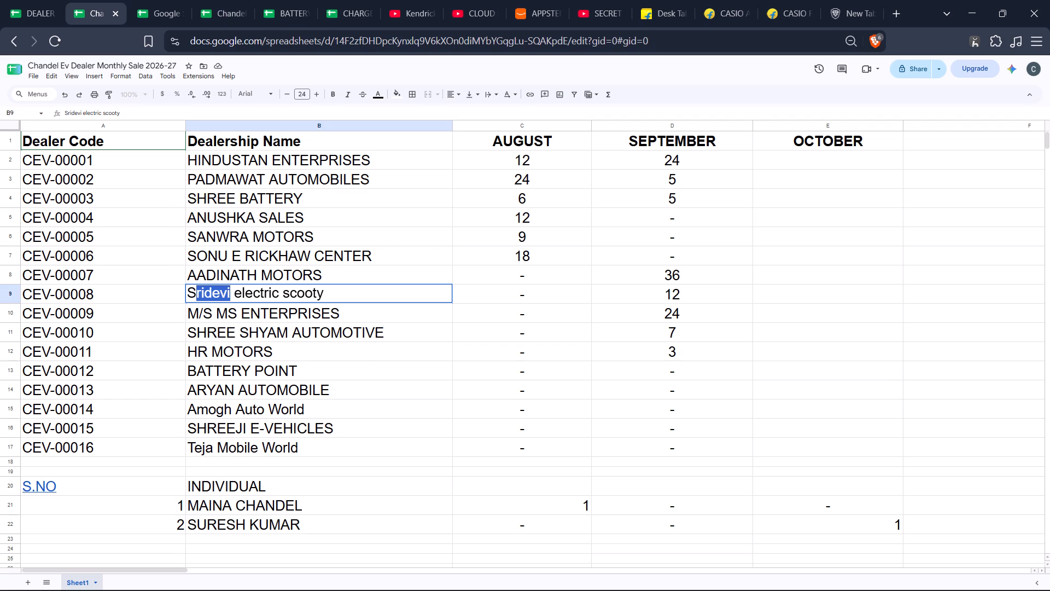
Rewrite the CEV-00008 dealership name in all capitals as SRIDEVI ELECTRIC SCOOTY.
{"action": "type", "text": "RI"}
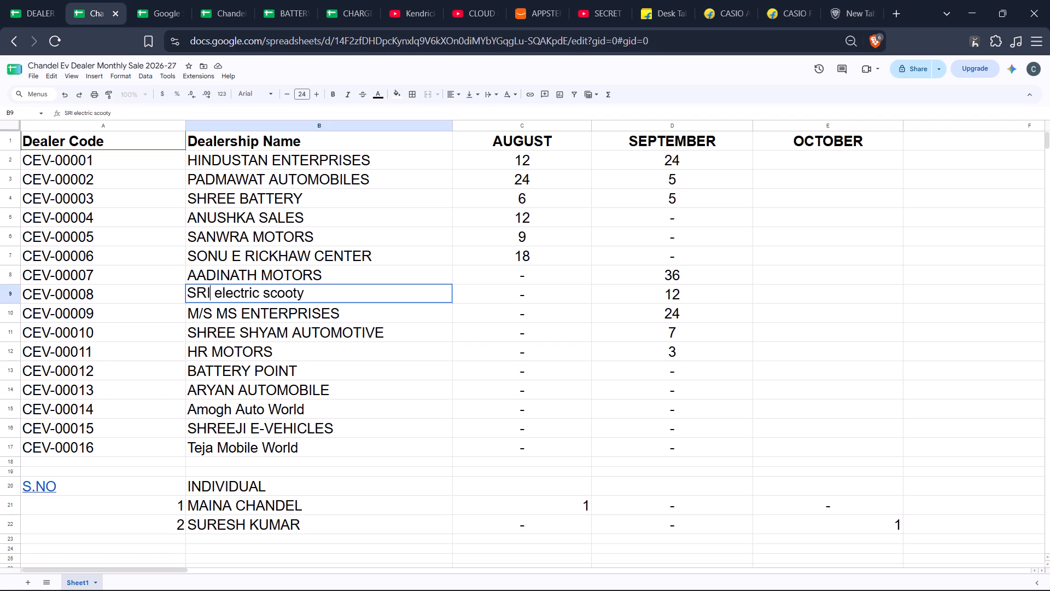
{"action": "type", "text": "DEVI"}
{"action": "key", "text": "Right"}
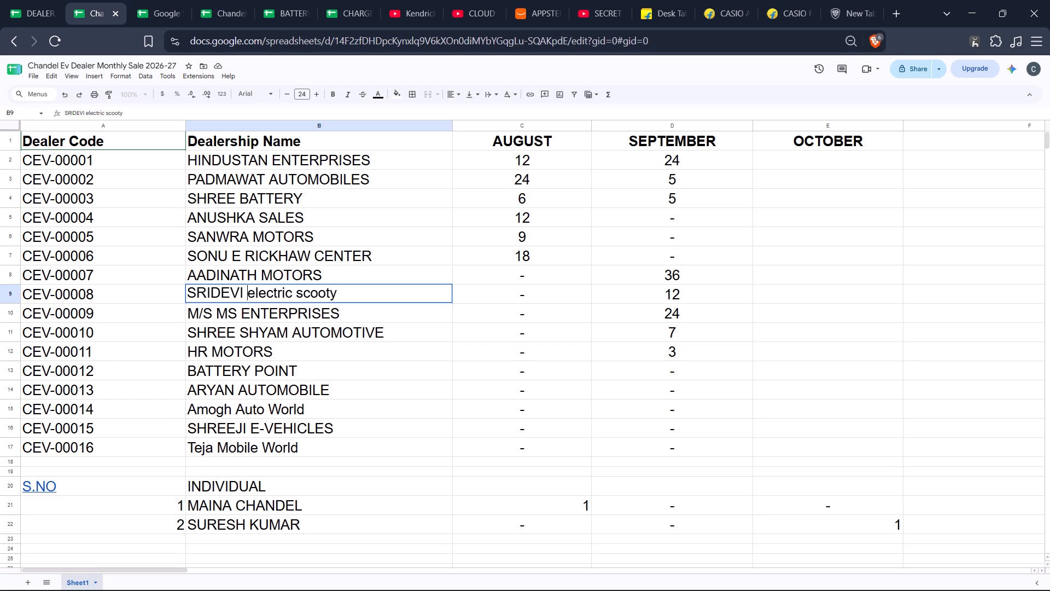
{"action": "key", "text": "shift+Right"}
{"action": "key", "text": "shift+Right"}
{"action": "key", "text": "shift+Right"}
{"action": "key", "text": "shift+Right"}
{"action": "key", "text": "shift+Right"}
{"action": "key", "text": "shift+Right"}
{"action": "key", "text": "shift+Right"}
{"action": "key", "text": "shift+Right"}
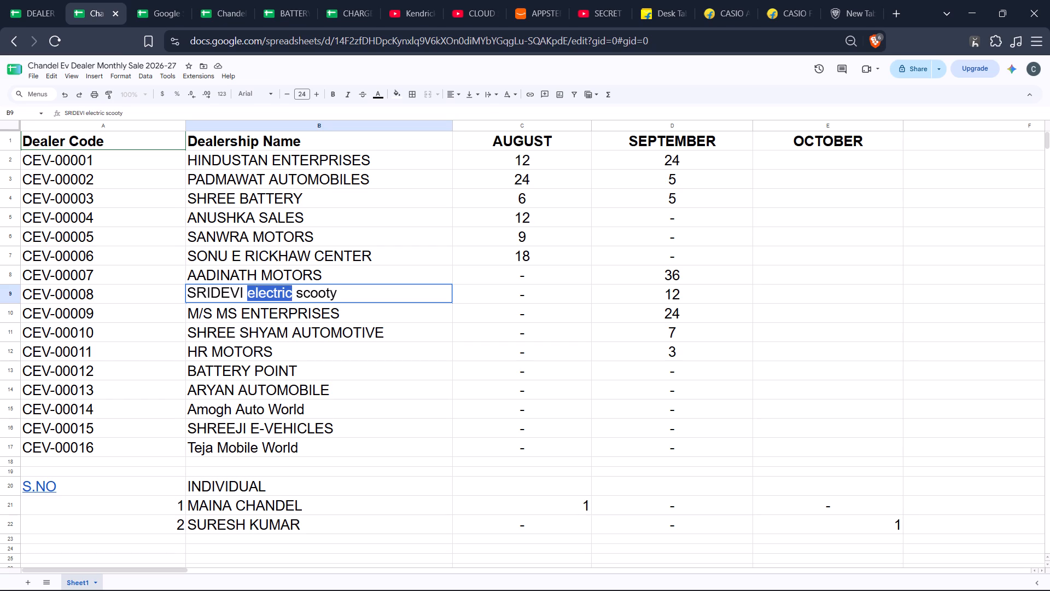
{"action": "type", "text": "ELECTR"}
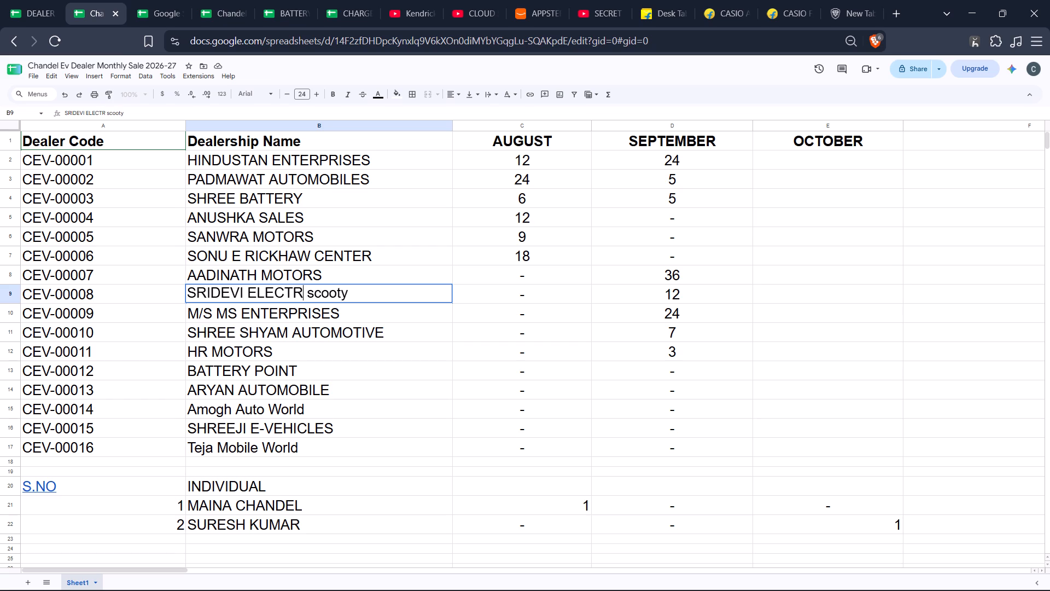
{"action": "type", "text": "IC"}
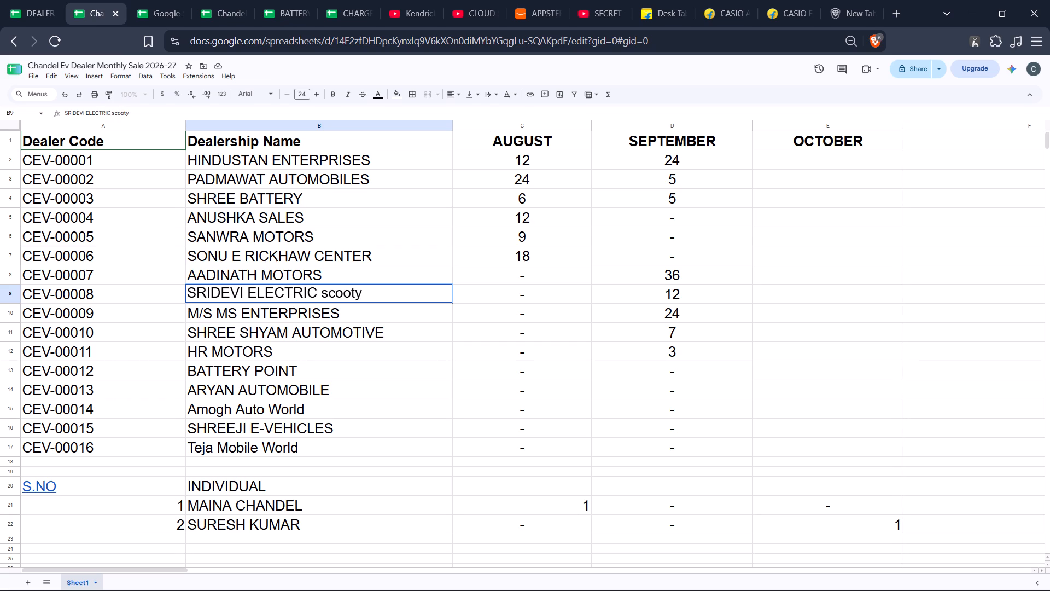
{"action": "key", "text": "Right"}
{"action": "key", "text": "shift+Right"}
{"action": "key", "text": "shift+Right"}
{"action": "key", "text": "shift+Right"}
{"action": "key", "text": "shift+Right"}
{"action": "key", "text": "shift+Right"}
{"action": "key", "text": "shift+Right"}
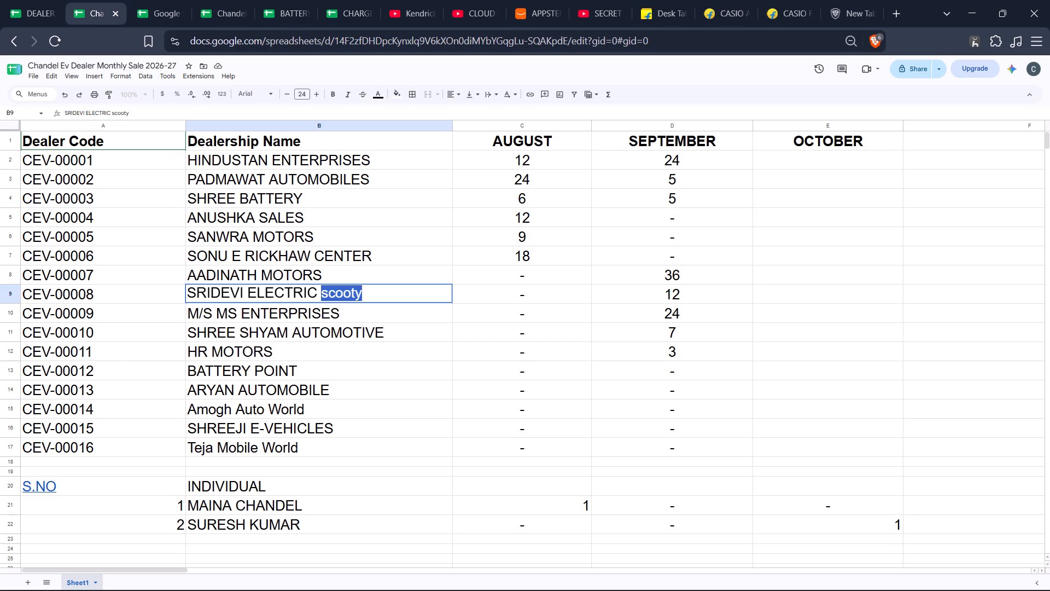
{"action": "type", "text": "SCOOTY"}
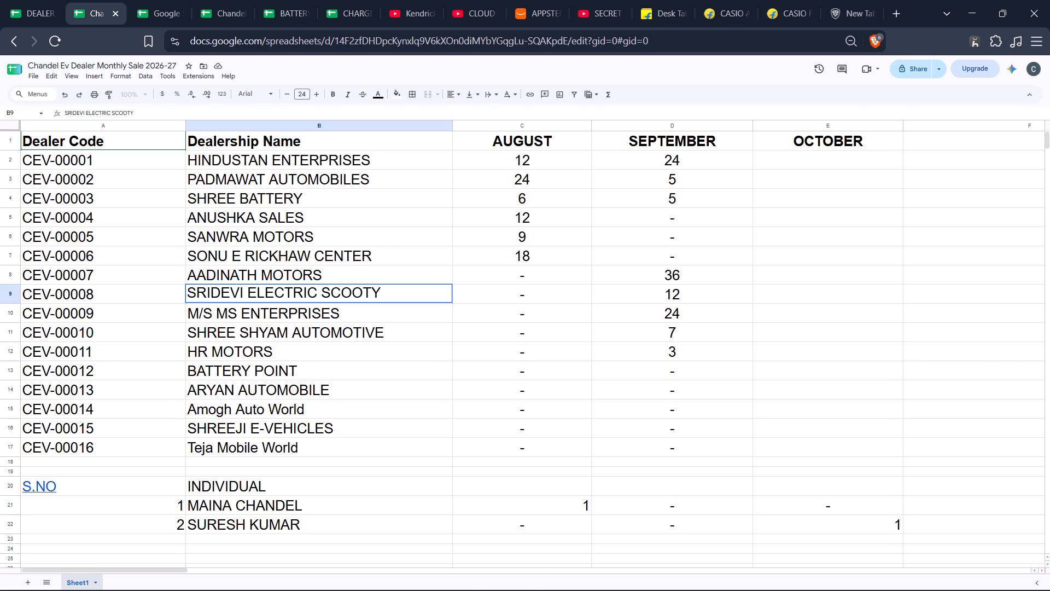
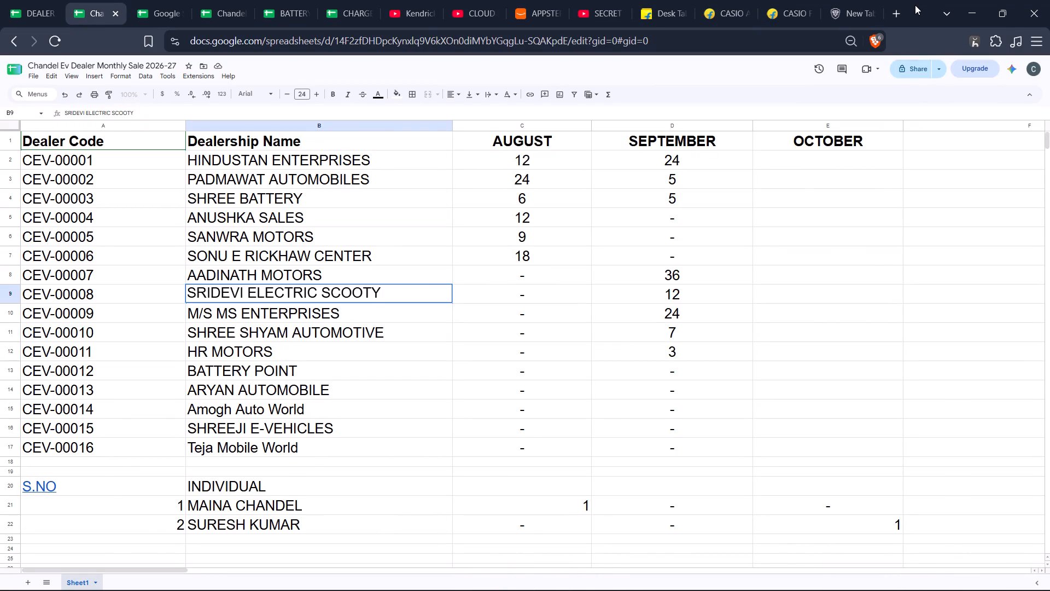
Snap the dealer sale sheet's browser window to half of the screen, leaving the other half free.
{"action": "left_click_drag", "start_coordinate": [915, 5], "coordinate": [0, 161]}
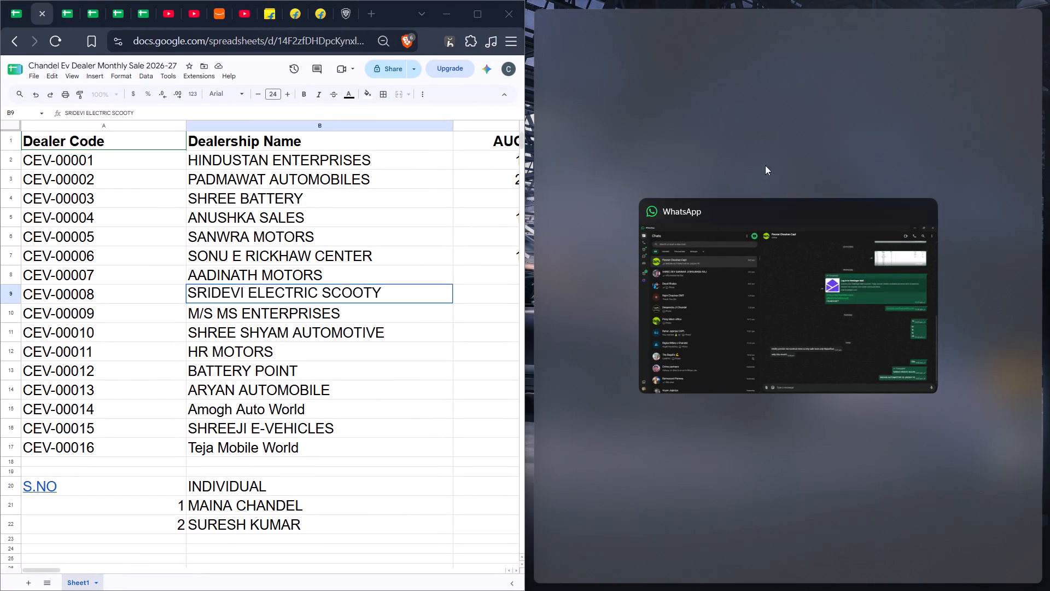
{"action": "left_click", "coordinate": [789, 111]}
{"action": "left_click", "coordinate": [734, 303]}
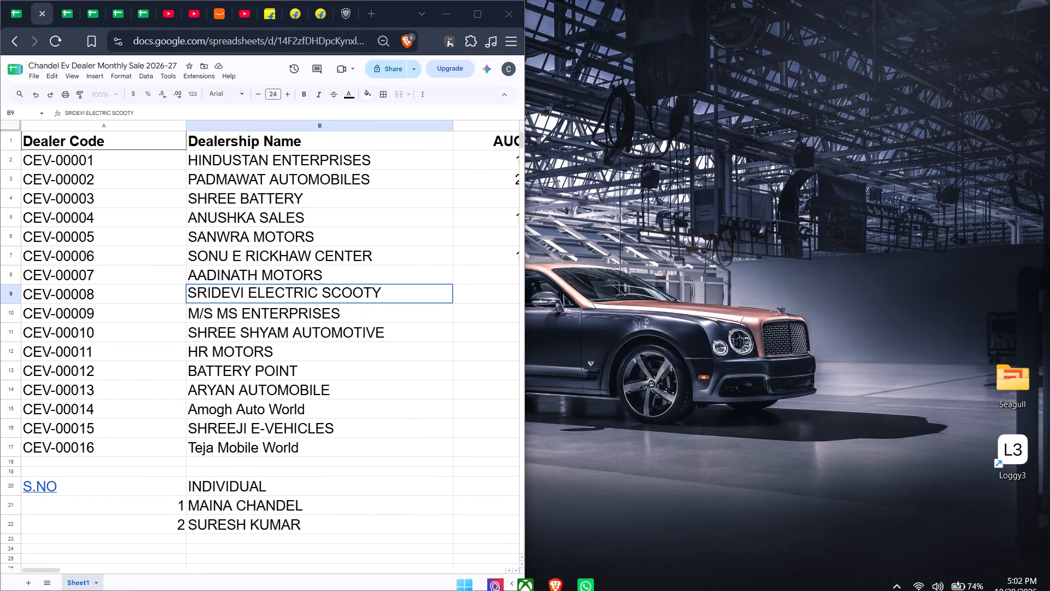
Switch to File Explorer and open Sales_2026-27_1233.pdf from the SALES folder in CAPL OFFICE, checking the UPDATION IN SALES folder first.
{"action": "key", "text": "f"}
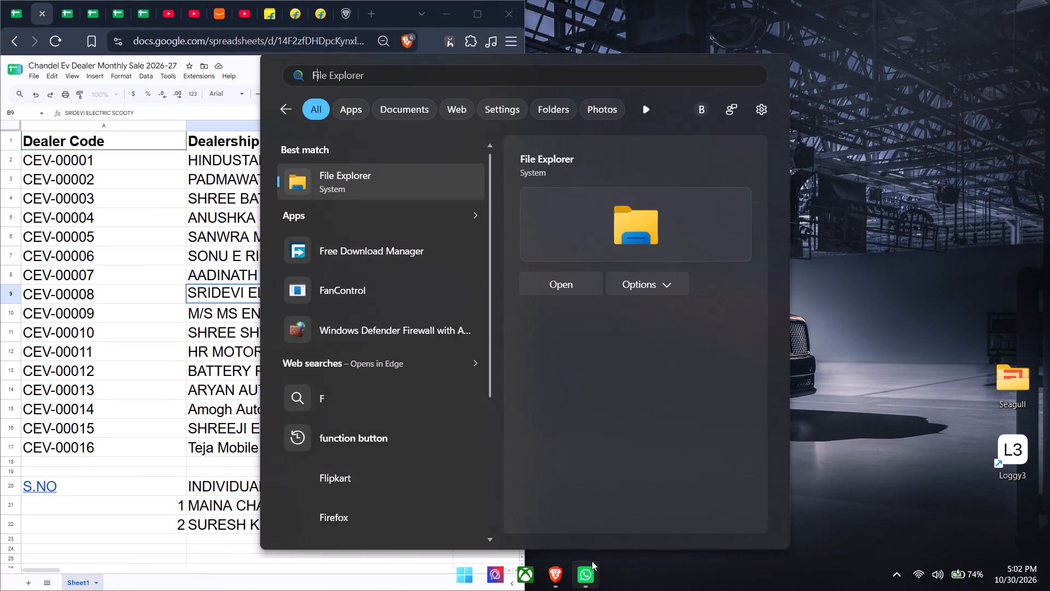
{"action": "key", "text": "Return"}
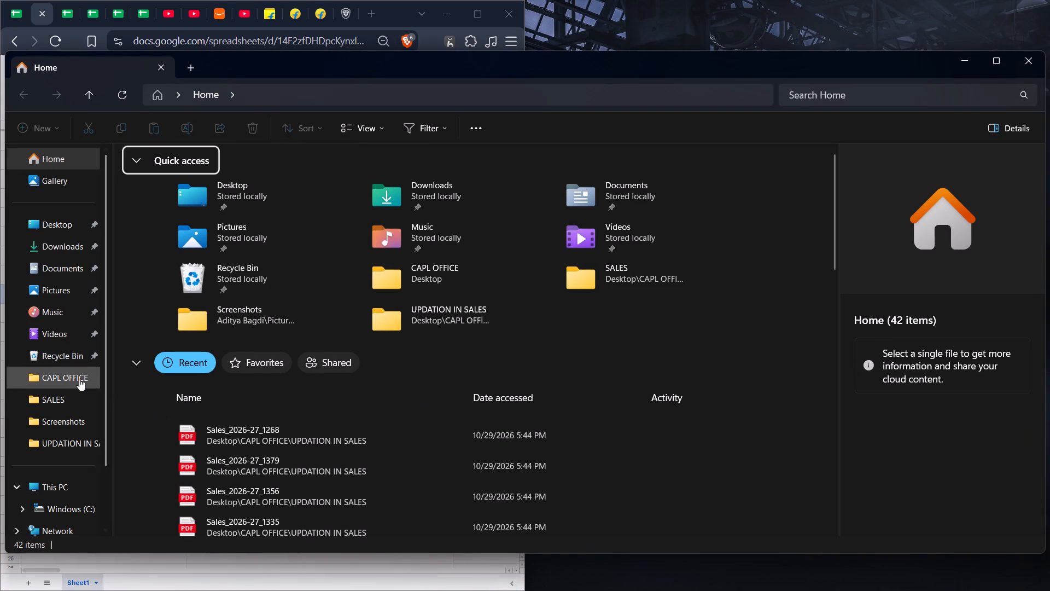
{"action": "left_click", "coordinate": [79, 434]}
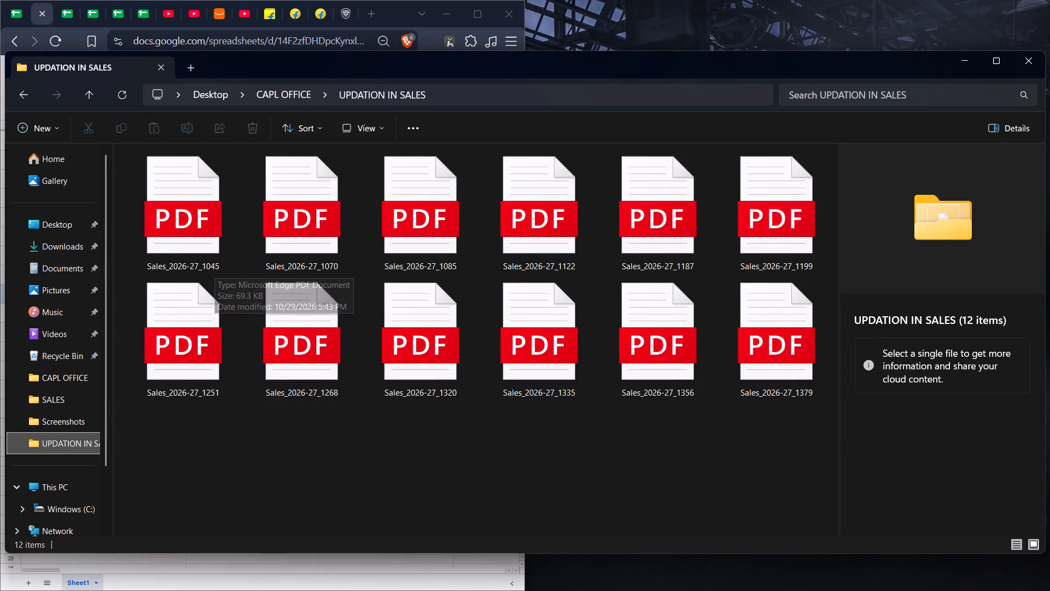
{"action": "left_click", "coordinate": [71, 389]}
{"action": "scroll", "coordinate": [452, 349], "scroll_direction": "down", "scroll_amount": 3}
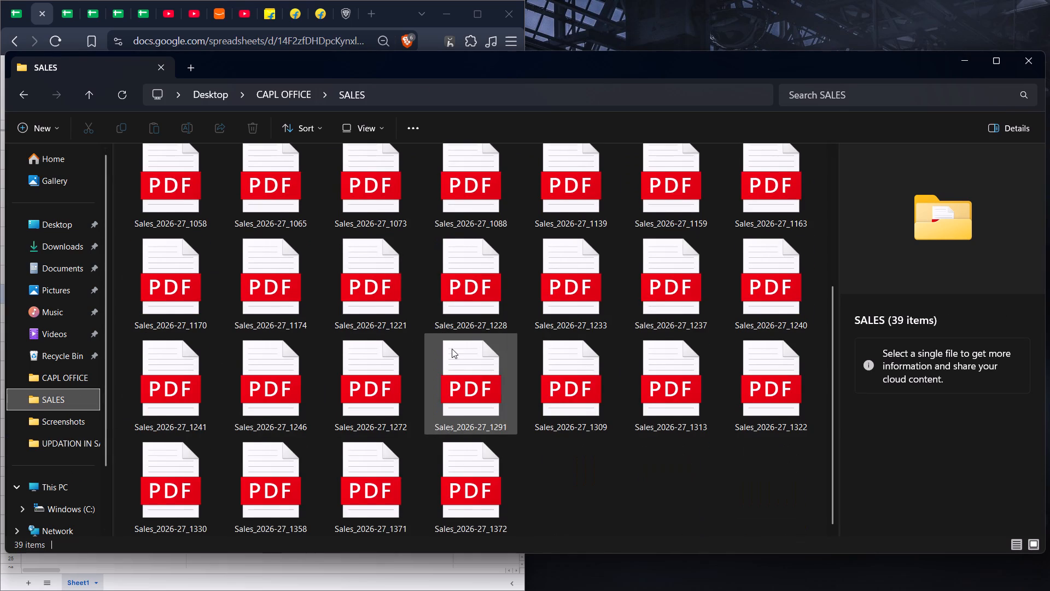
{"action": "scroll", "coordinate": [452, 349], "scroll_direction": "down", "scroll_amount": 2}
{"action": "double_click", "coordinate": [586, 308]}
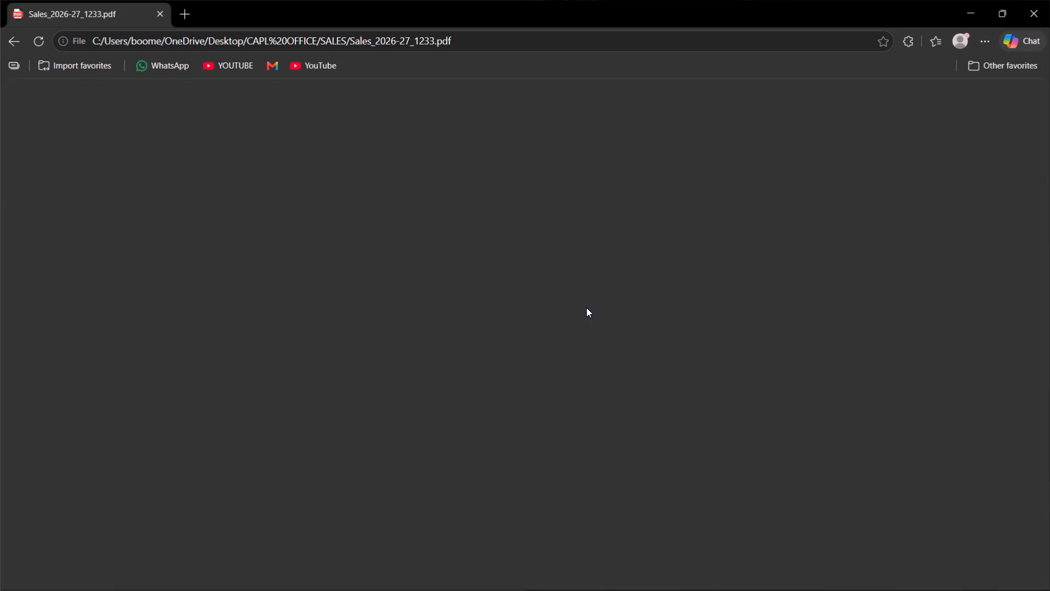
Check the SALES folder invoices Sales_2026-27_1228, 1221 and 1174 for their invoice dates and buyers.
{"action": "left_click", "coordinate": [1049, 3]}
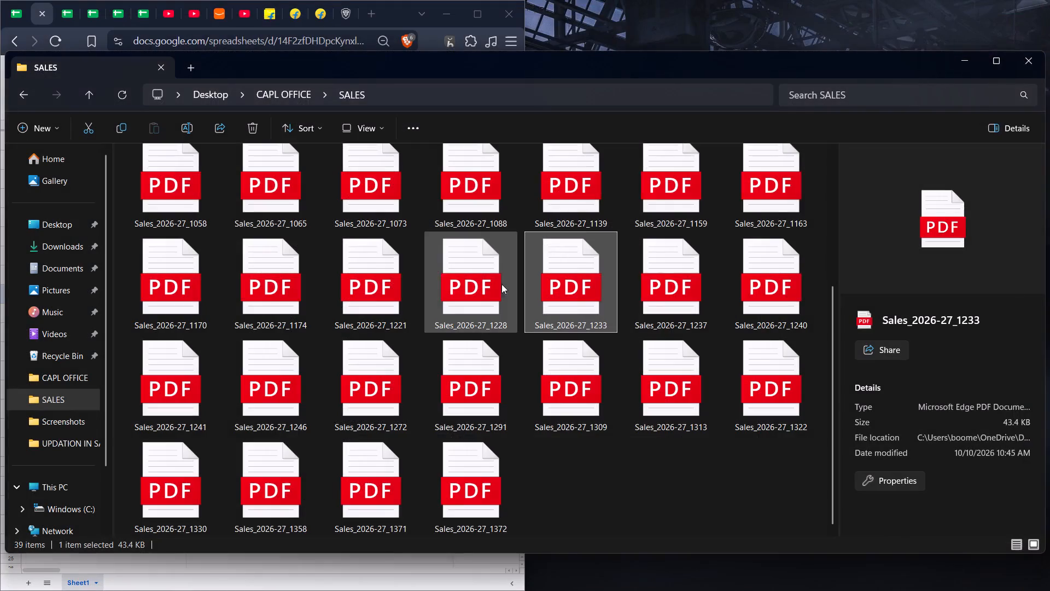
{"action": "double_click", "coordinate": [489, 287]}
{"action": "scroll", "coordinate": [775, 358], "scroll_direction": "up", "scroll_amount": 6}
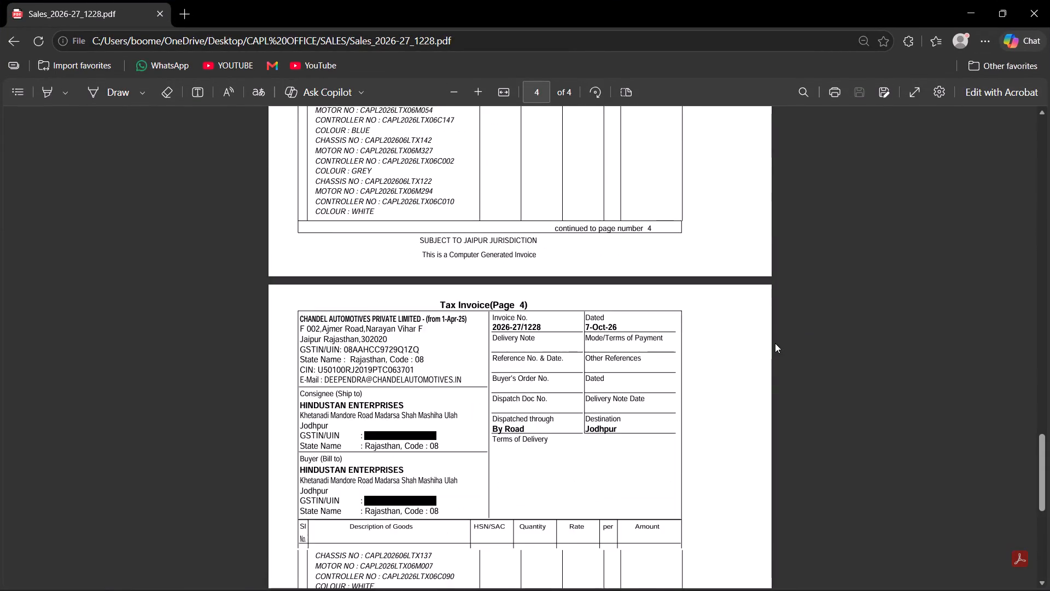
{"action": "scroll", "coordinate": [775, 343], "scroll_direction": "up", "scroll_amount": 14}
{"action": "left_click", "coordinate": [1049, 0]}
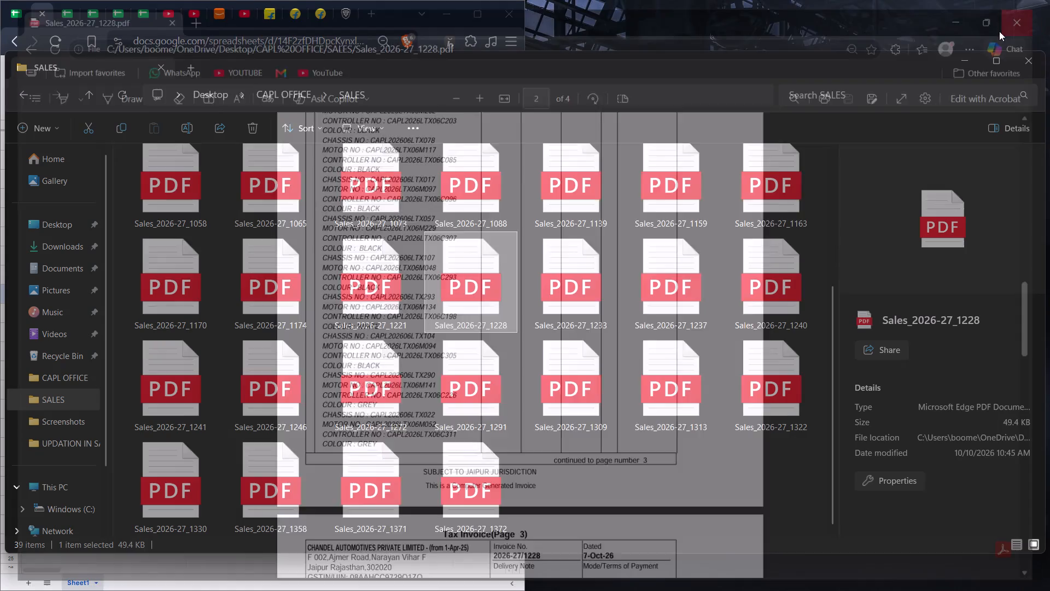
{"action": "double_click", "coordinate": [366, 283]}
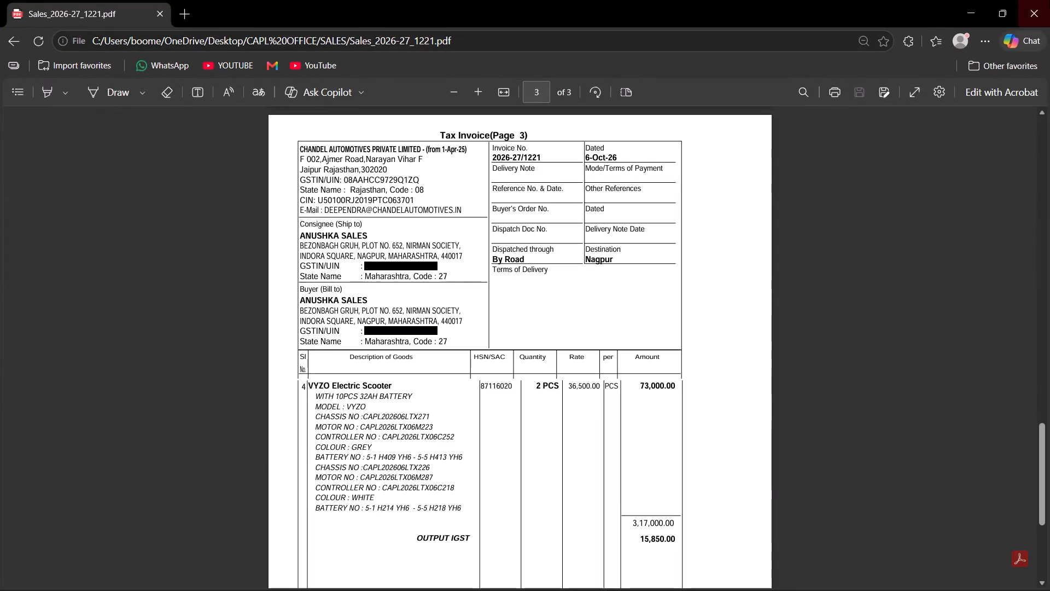
{"action": "left_click", "coordinate": [1049, 0]}
{"action": "double_click", "coordinate": [219, 318]}
{"action": "double_click", "coordinate": [270, 287]}
{"action": "right_click", "coordinate": [270, 287]}
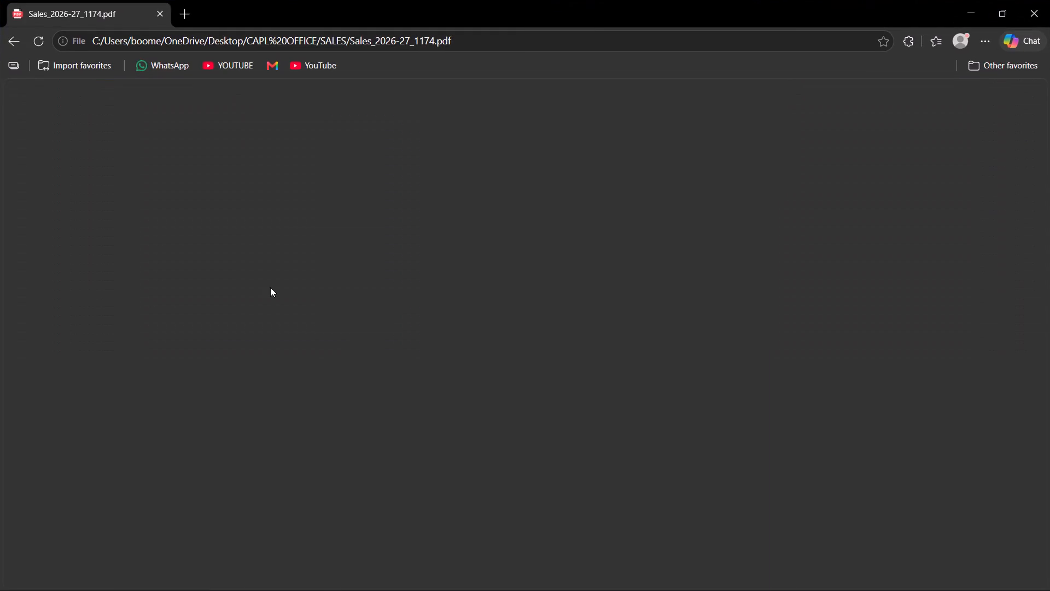
{"action": "scroll", "coordinate": [462, 279], "scroll_direction": "up", "scroll_amount": 14}
{"action": "left_click", "coordinate": [1049, 0]}
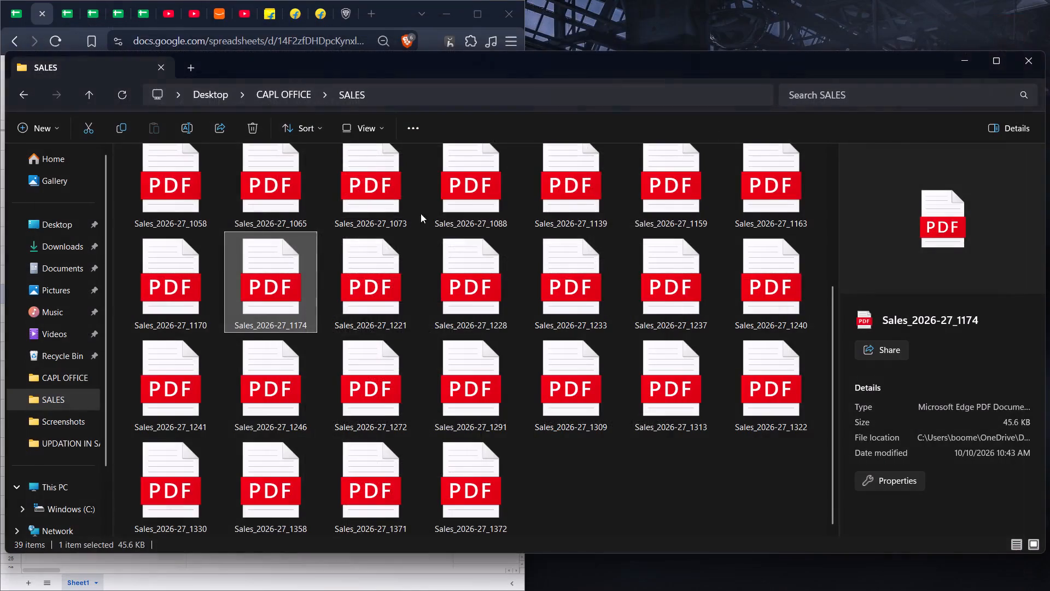
{"action": "double_click", "coordinate": [396, 263]}
{"action": "left_click", "coordinate": [1044, 0]}
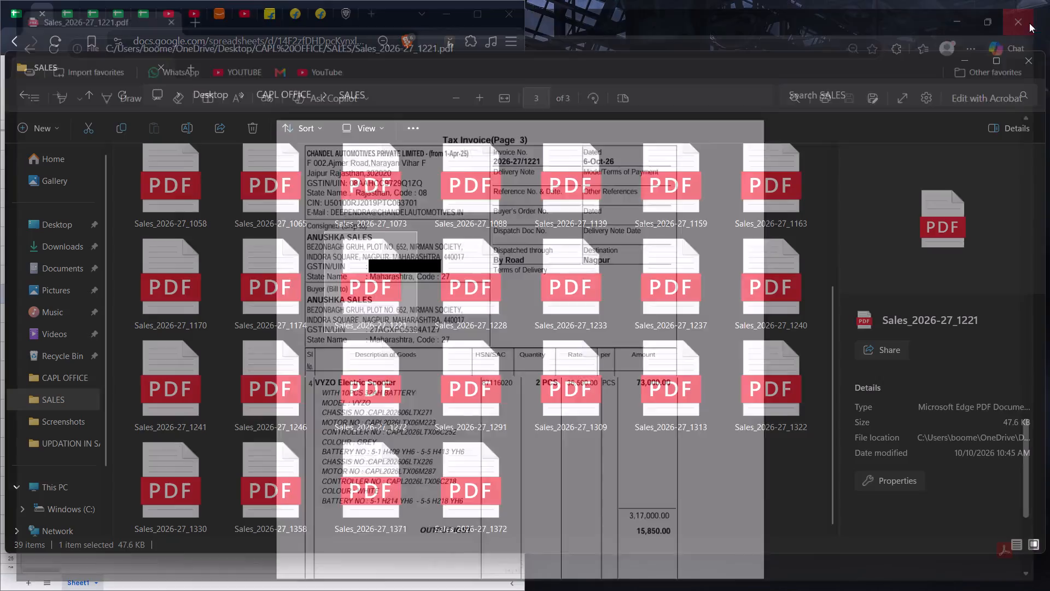
Put the SALES folder window away and close WhatsApp.
{"action": "left_click", "coordinate": [970, 52]}
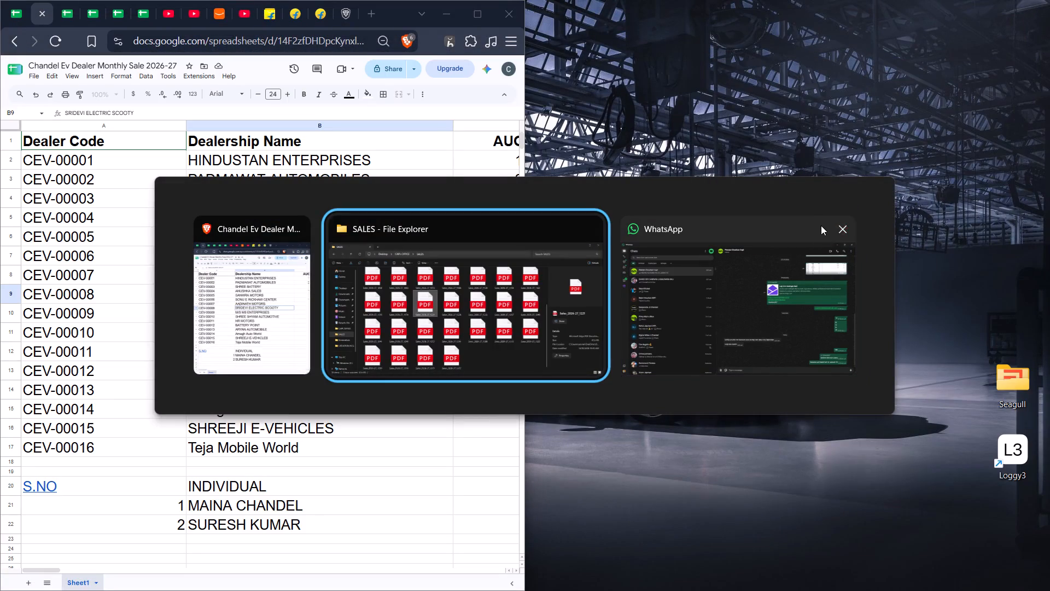
{"action": "left_click", "coordinate": [843, 225]}
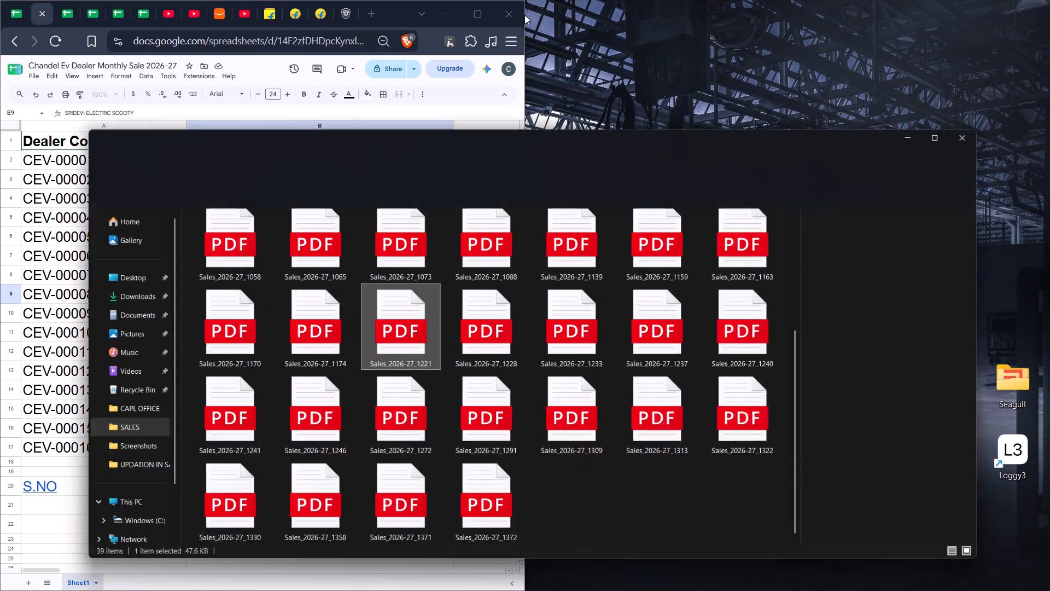
Find the Chandel Ev Vehicle Sales spreadsheet among the open files in the maximized browser window and open its Sheet1.
{"action": "left_click", "coordinate": [469, 12]}
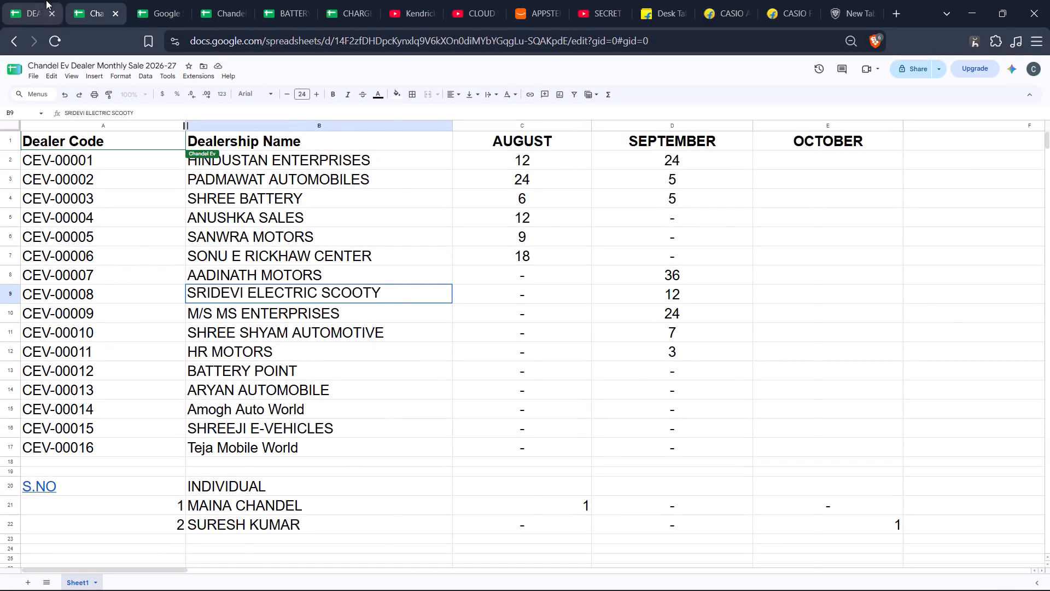
{"action": "left_click", "coordinate": [55, 0]}
{"action": "left_click", "coordinate": [104, 0]}
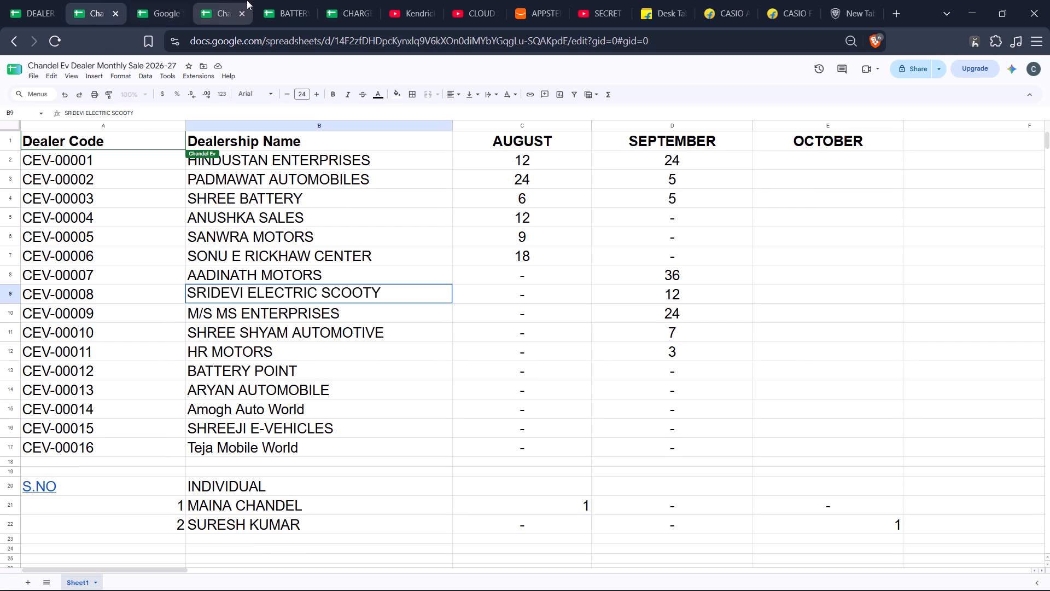
{"action": "left_click", "coordinate": [226, 0]}
{"action": "left_click", "coordinate": [267, 0]}
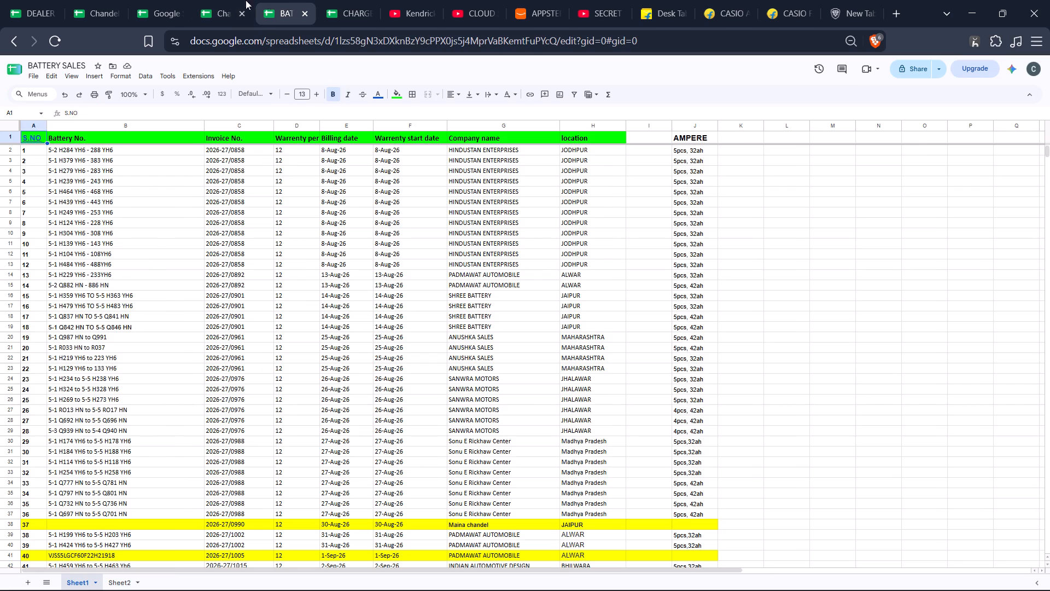
{"action": "left_click", "coordinate": [223, 0]}
{"action": "left_click", "coordinate": [147, 587]}
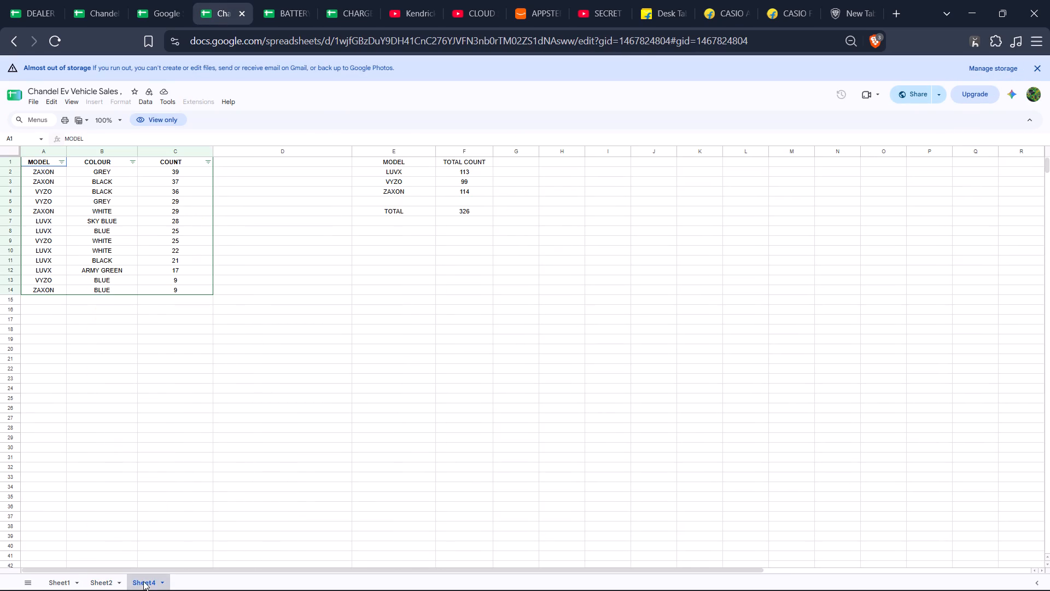
{"action": "left_click", "coordinate": [65, 576]}
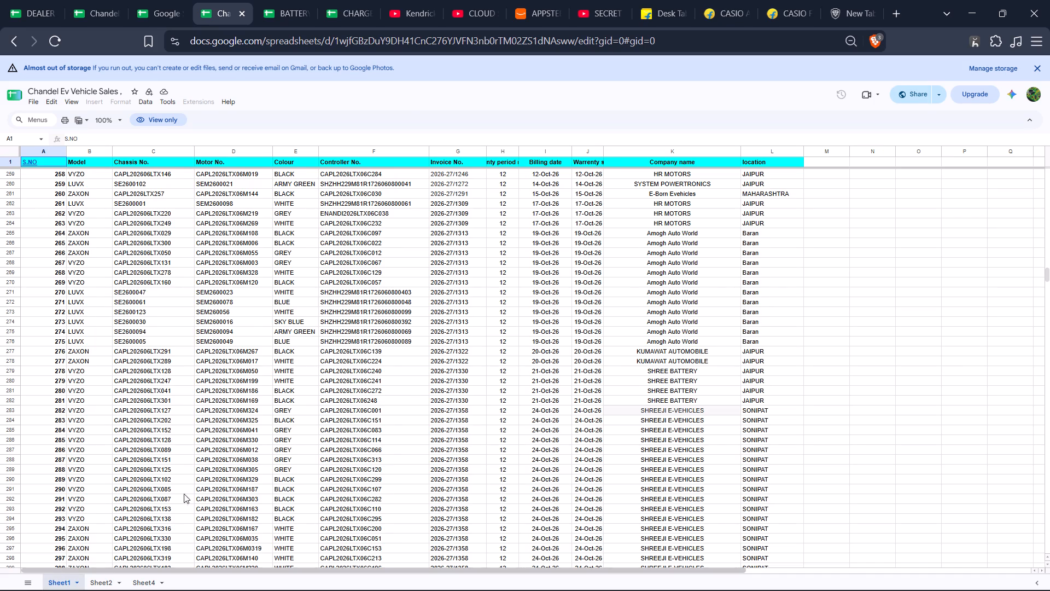
Examine the billing dates and company names in the vehicle sales Sheet1 to locate where the October 2026 entries begin.
{"action": "scroll", "coordinate": [431, 387], "scroll_direction": "down", "scroll_amount": 12}
{"action": "scroll", "coordinate": [431, 387], "scroll_direction": "up", "scroll_amount": 17}
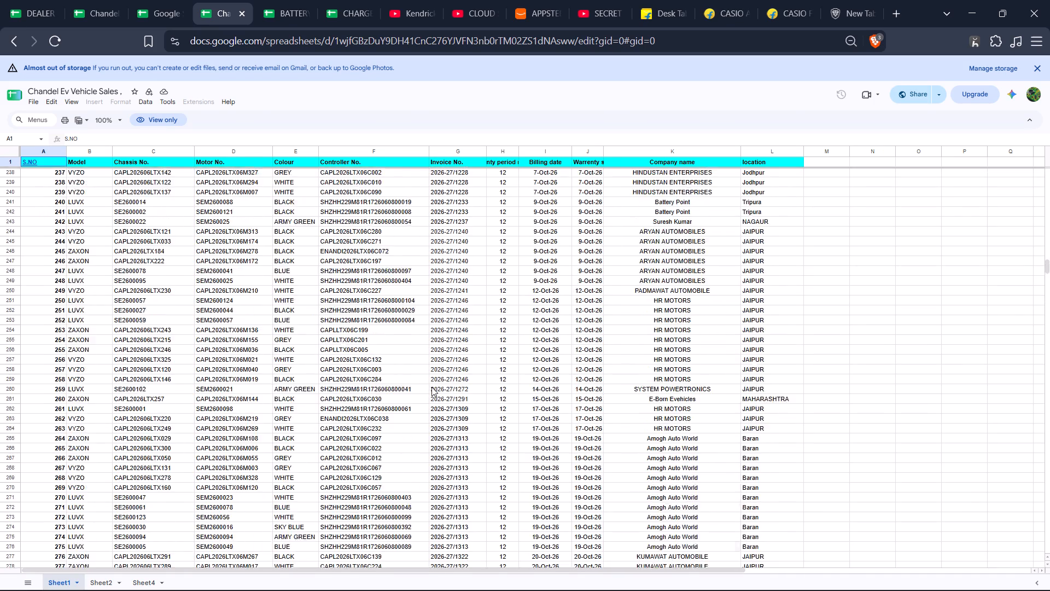
{"action": "scroll", "coordinate": [431, 387], "scroll_direction": "up", "scroll_amount": 10}
{"action": "scroll", "coordinate": [626, 385], "scroll_direction": "up", "scroll_amount": 13}
{"action": "scroll", "coordinate": [596, 391], "scroll_direction": "down", "scroll_amount": 9}
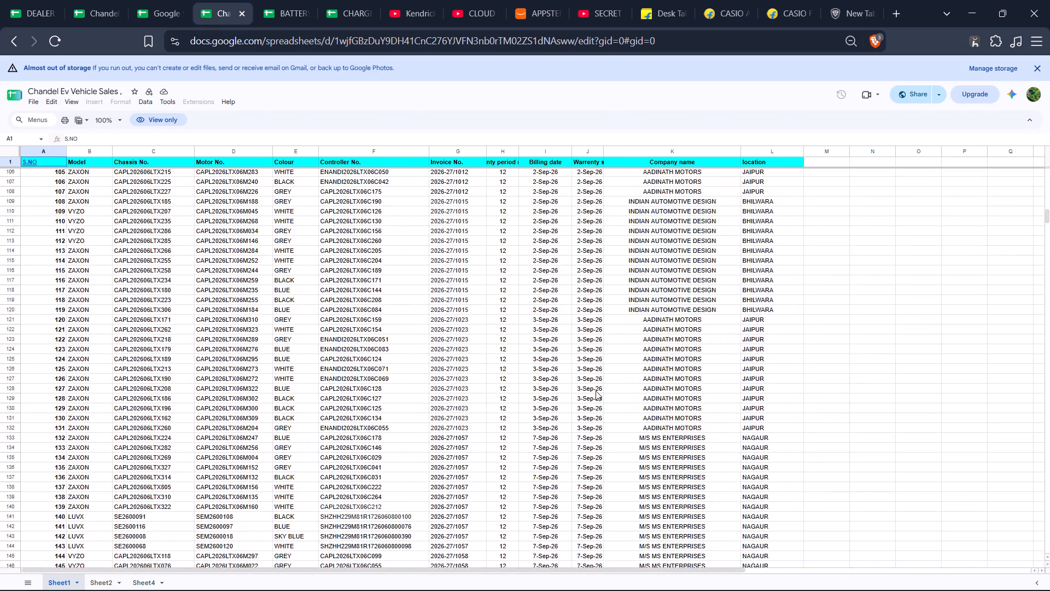
{"action": "scroll", "coordinate": [596, 391], "scroll_direction": "down", "scroll_amount": 15}
{"action": "scroll", "coordinate": [549, 257], "scroll_direction": "up", "scroll_amount": 2}
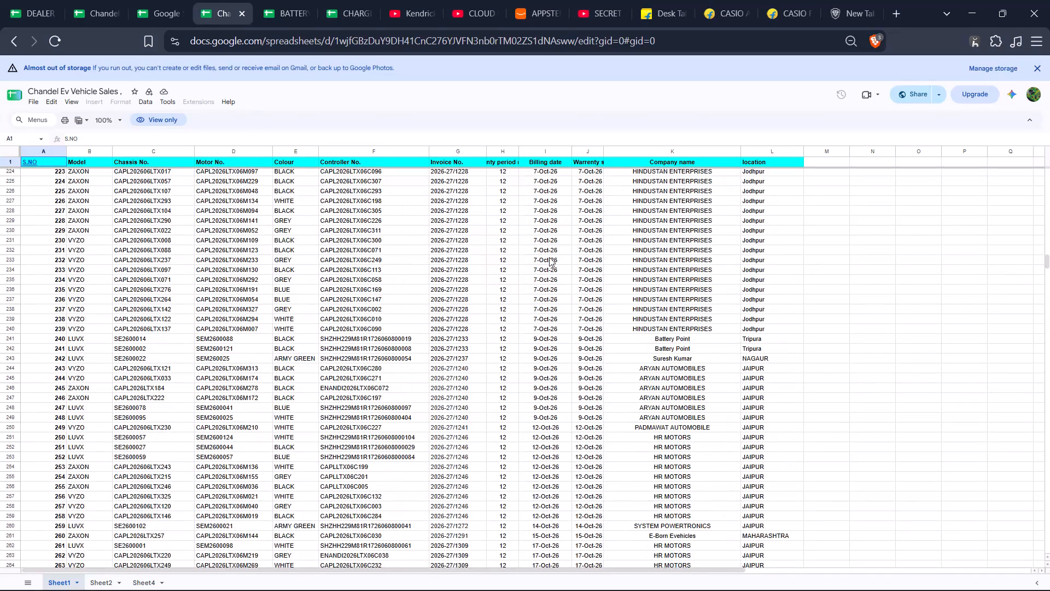
{"action": "scroll", "coordinate": [549, 257], "scroll_direction": "up", "scroll_amount": 4}
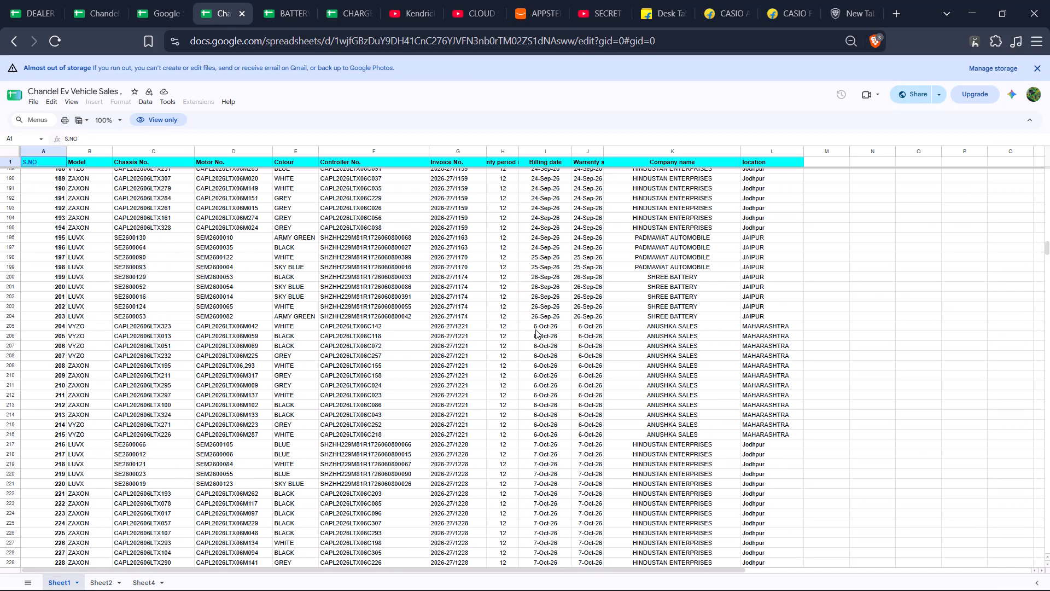
{"action": "left_click", "coordinate": [535, 329]}
{"action": "left_click", "coordinate": [709, 326]}
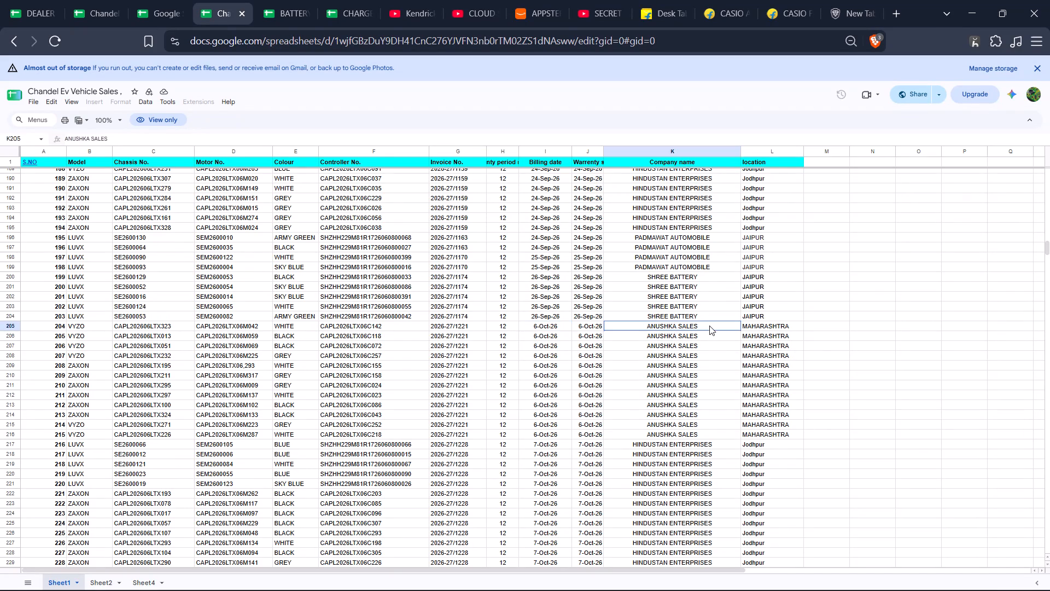
{"action": "scroll", "coordinate": [810, 201], "scroll_direction": "up", "scroll_amount": 2, "text": "ctrl"}
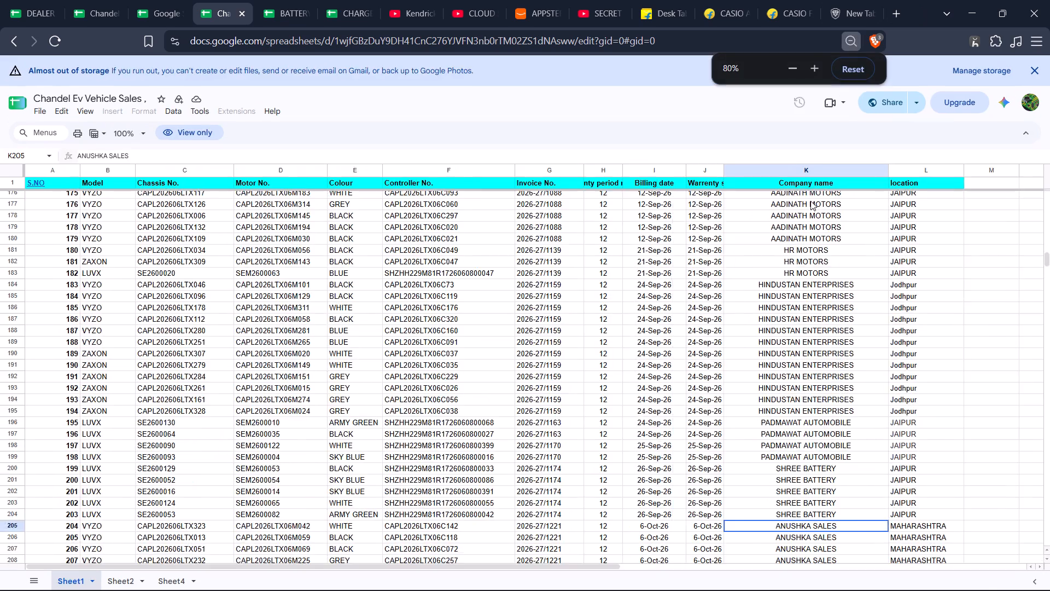
{"action": "scroll", "coordinate": [810, 201], "scroll_direction": "up", "scroll_amount": 2, "text": "ctrl"}
{"action": "left_click_drag", "start_coordinate": [483, 562], "coordinate": [541, 562]}
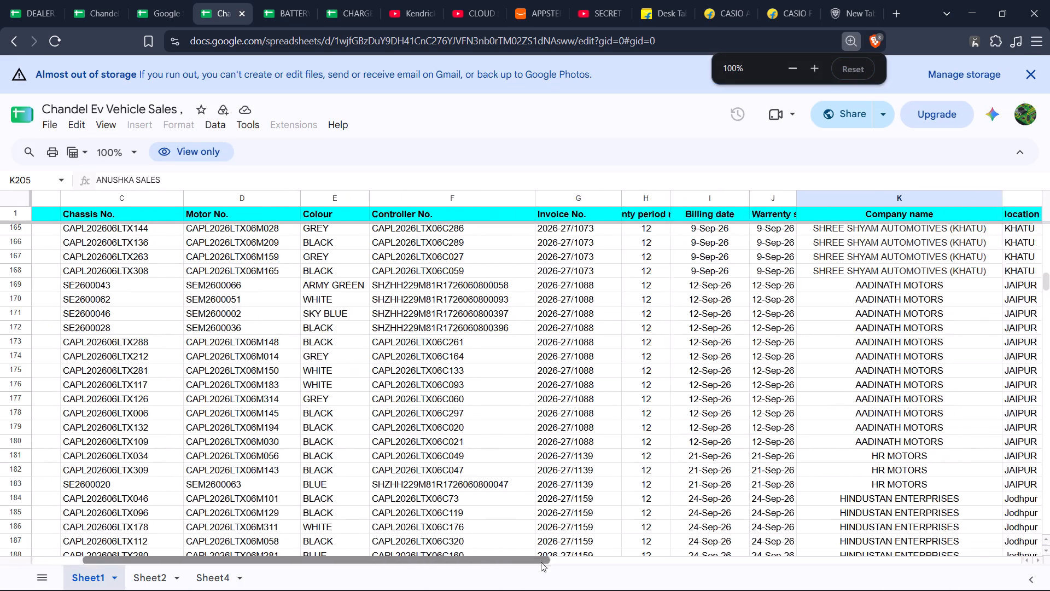
{"action": "left_click_drag", "start_coordinate": [541, 562], "coordinate": [678, 563]}
{"action": "scroll", "coordinate": [695, 416], "scroll_direction": "down", "scroll_amount": 8}
{"action": "scroll", "coordinate": [660, 456], "scroll_direction": "up", "scroll_amount": 2, "text": "ctrl"}
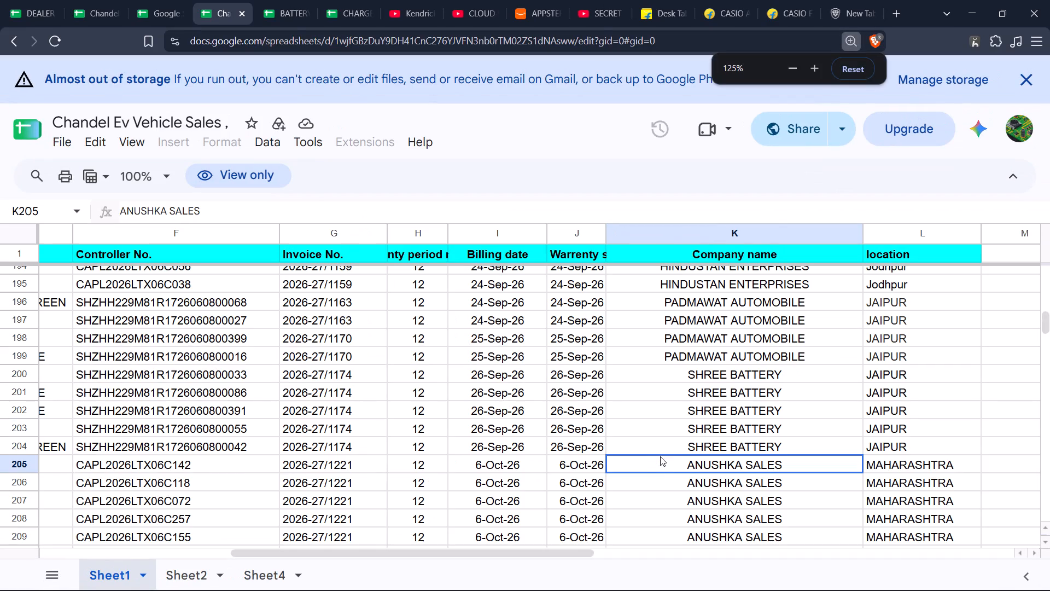
{"action": "scroll", "coordinate": [652, 491], "scroll_direction": "down", "scroll_amount": 3, "text": "ctrl"}
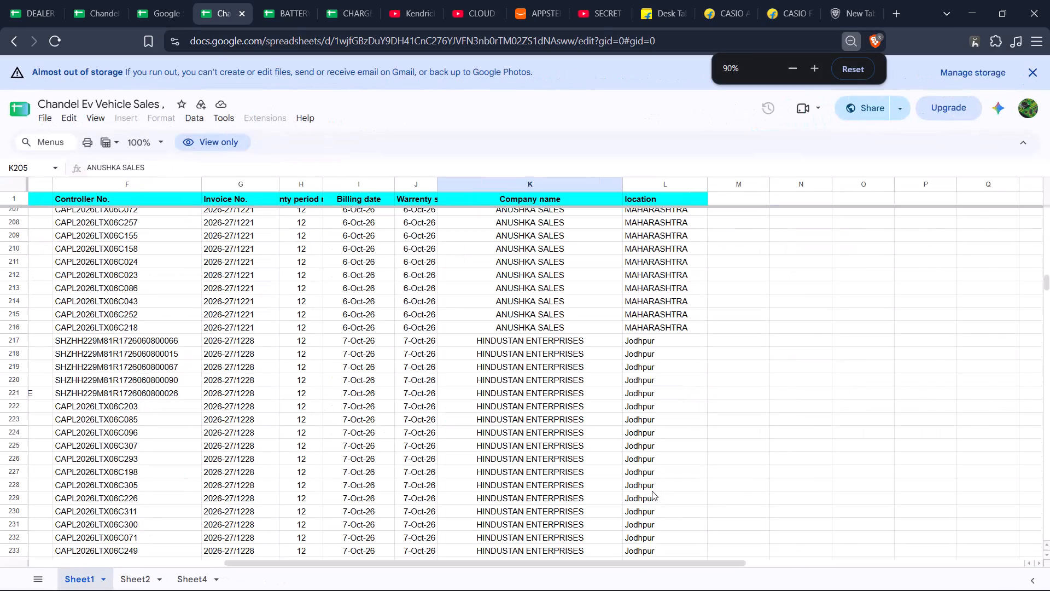
{"action": "scroll", "coordinate": [652, 491], "scroll_direction": "up", "scroll_amount": 1}
Move the Chandel Ev Dealer Monthly Sale 2026-27 sheet into its own window and arrange it side by side with the other spreadsheets.
{"action": "left_click_drag", "start_coordinate": [910, 0], "coordinate": [1049, 120]}
{"action": "left_click", "coordinate": [311, 68]}
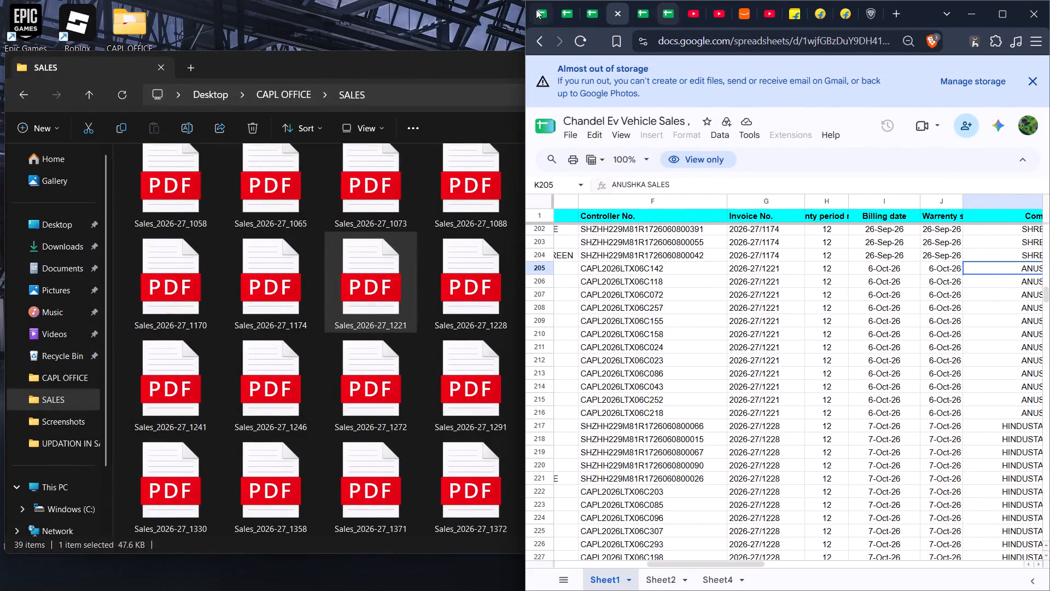
{"action": "left_click", "coordinate": [536, 9]}
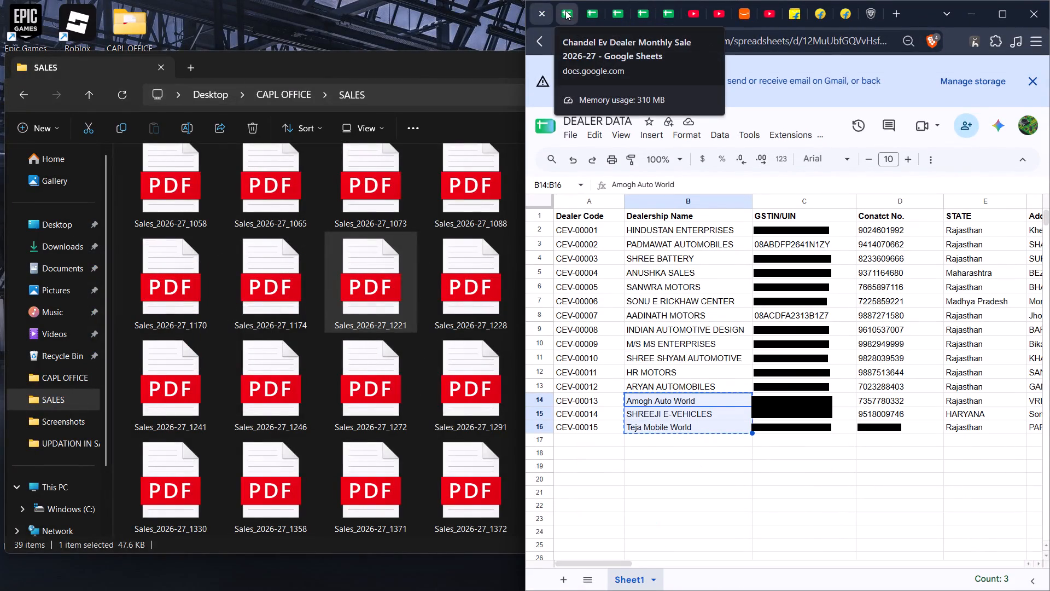
{"action": "left_click", "coordinate": [565, 10]}
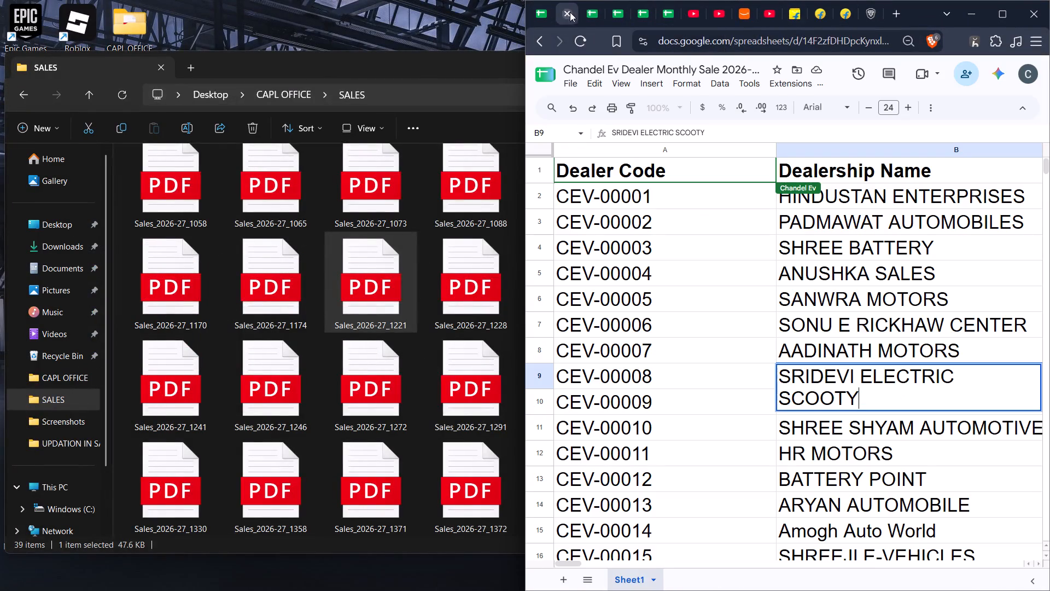
{"action": "left_click_drag", "start_coordinate": [559, 13], "coordinate": [310, 120]}
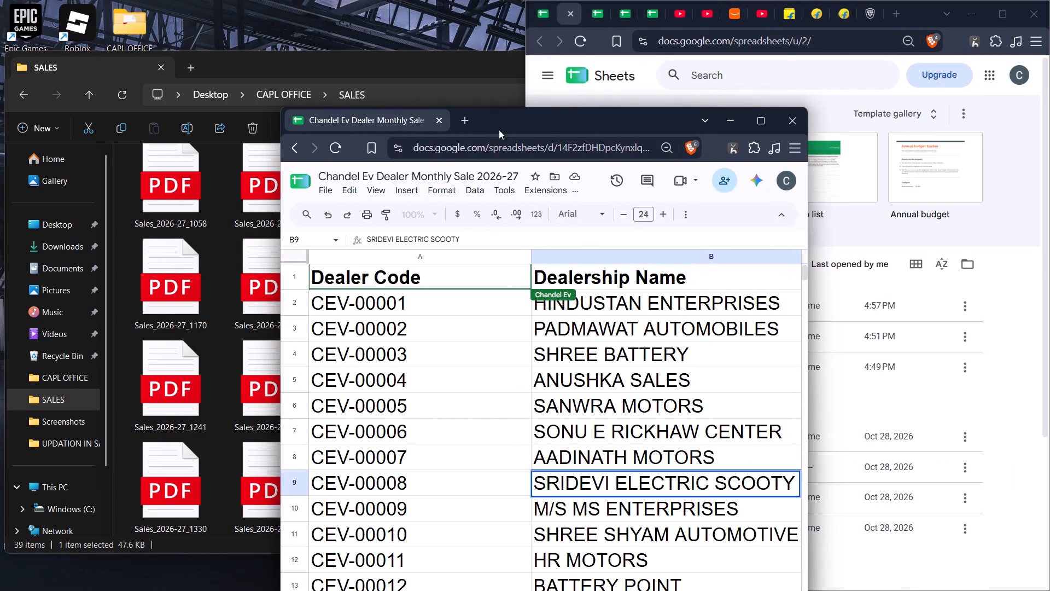
{"action": "left_click_drag", "start_coordinate": [512, 123], "coordinate": [0, 112]}
{"action": "scroll", "coordinate": [443, 360], "scroll_direction": "down", "scroll_amount": 2, "text": "ctrl"}
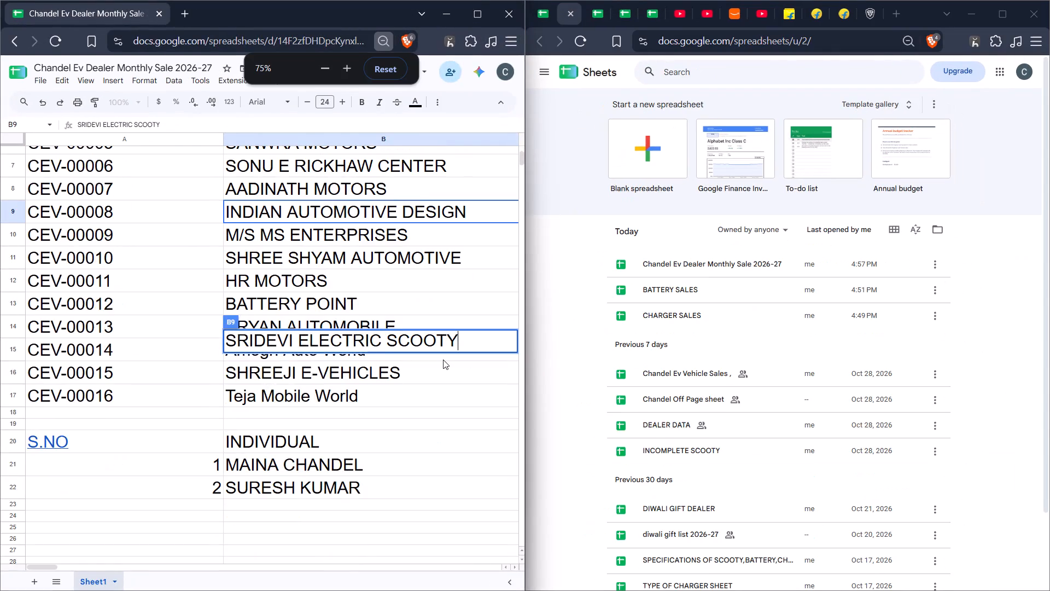
{"action": "scroll", "coordinate": [616, 387], "scroll_direction": "up", "scroll_amount": 4}
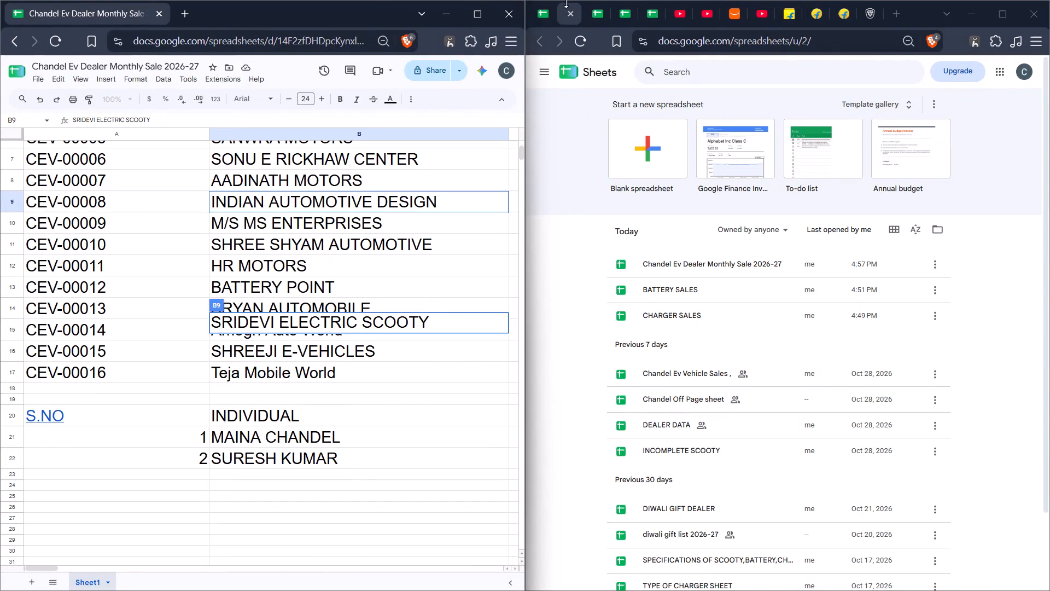
Bring up the Chandel Ev Vehicle Sales sheet and select the 6-Oct-26 ANUSHKA SALES company cells, K205:K216, to count the vehicles sold.
{"action": "left_click", "coordinate": [541, 9]}
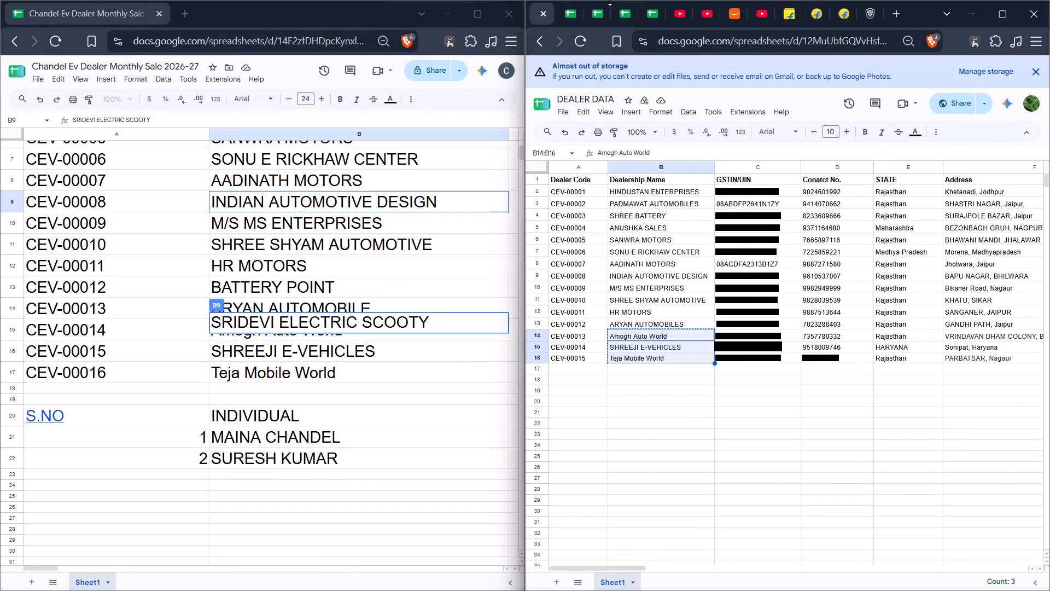
{"action": "left_click", "coordinate": [602, 15]}
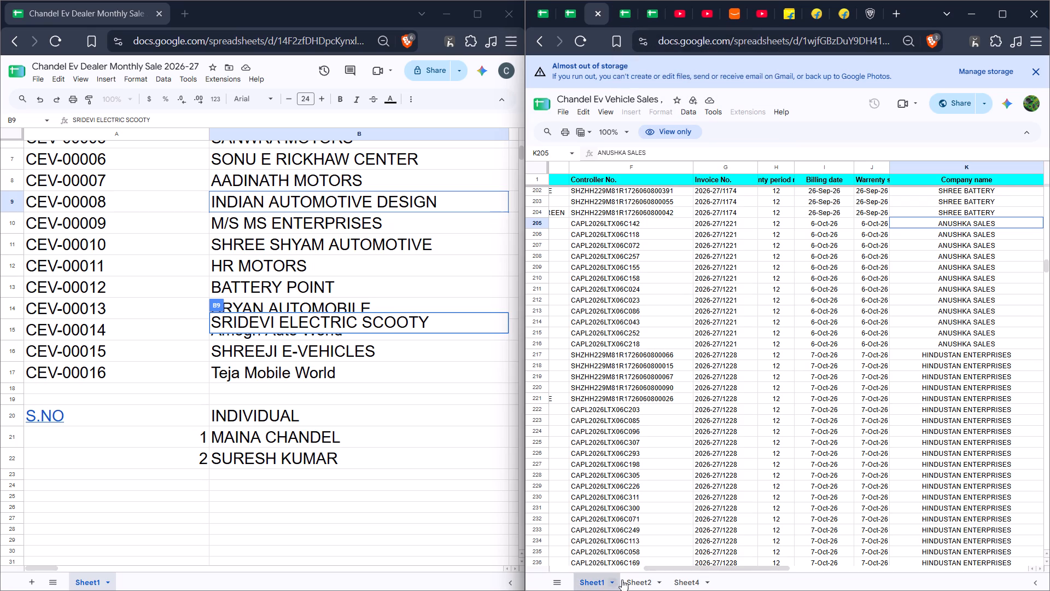
{"action": "left_click_drag", "start_coordinate": [674, 570], "coordinate": [743, 571]}
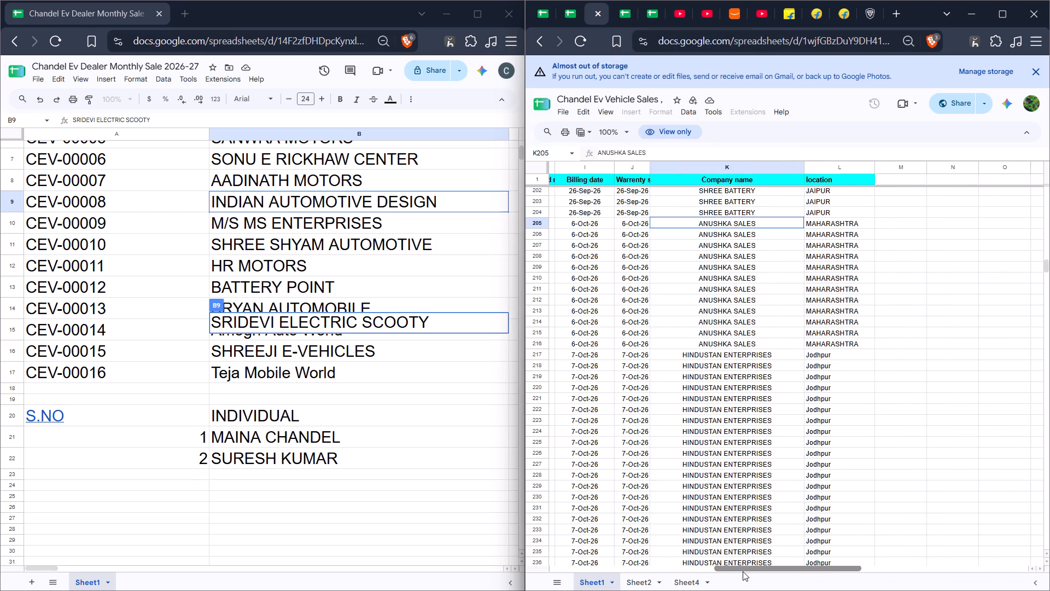
{"action": "left_click_drag", "start_coordinate": [743, 571], "coordinate": [718, 573]}
{"action": "left_click_drag", "start_coordinate": [787, 223], "coordinate": [794, 303]}
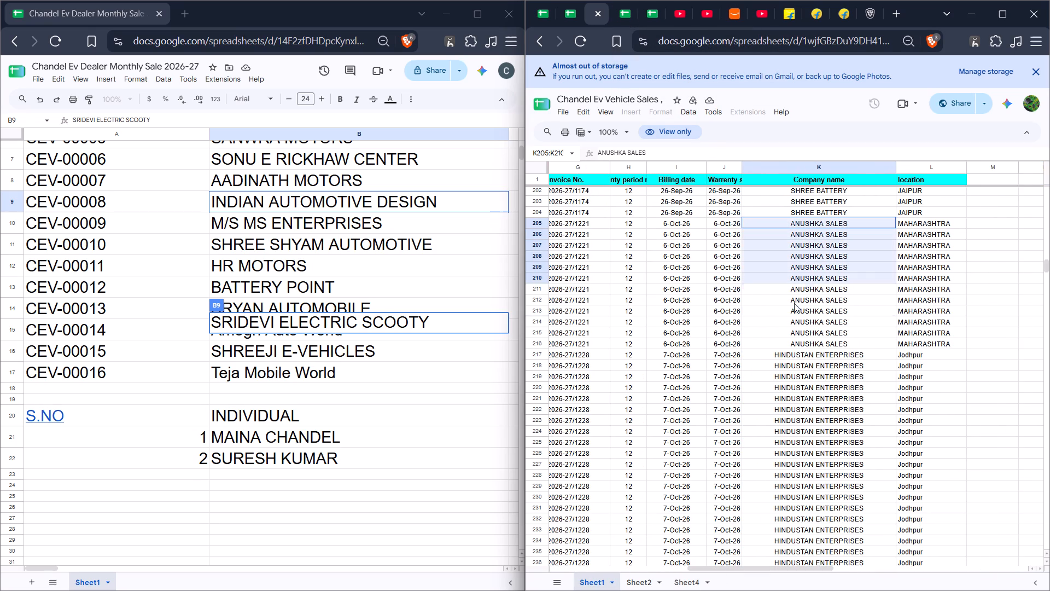
{"action": "left_click_drag", "start_coordinate": [794, 303], "coordinate": [798, 343]}
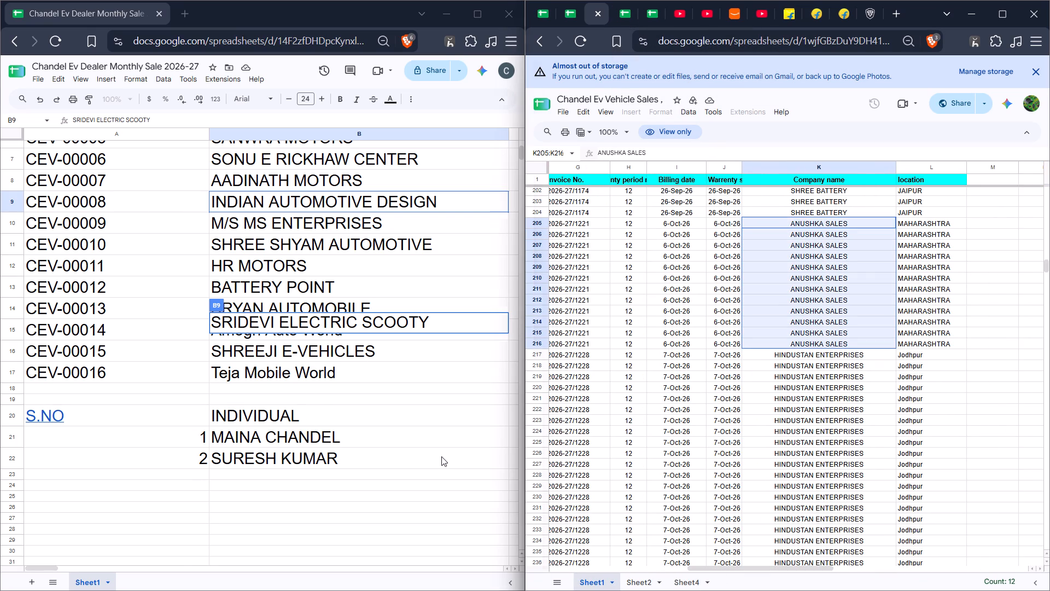
Commit the pending SRIDEVI ELECTRIC SCOOTY name entry for CEV-00008 in the dealer monthly sale sheet.
{"action": "left_click", "coordinate": [441, 456]}
{"action": "scroll", "coordinate": [395, 467], "scroll_direction": "up", "scroll_amount": 3}
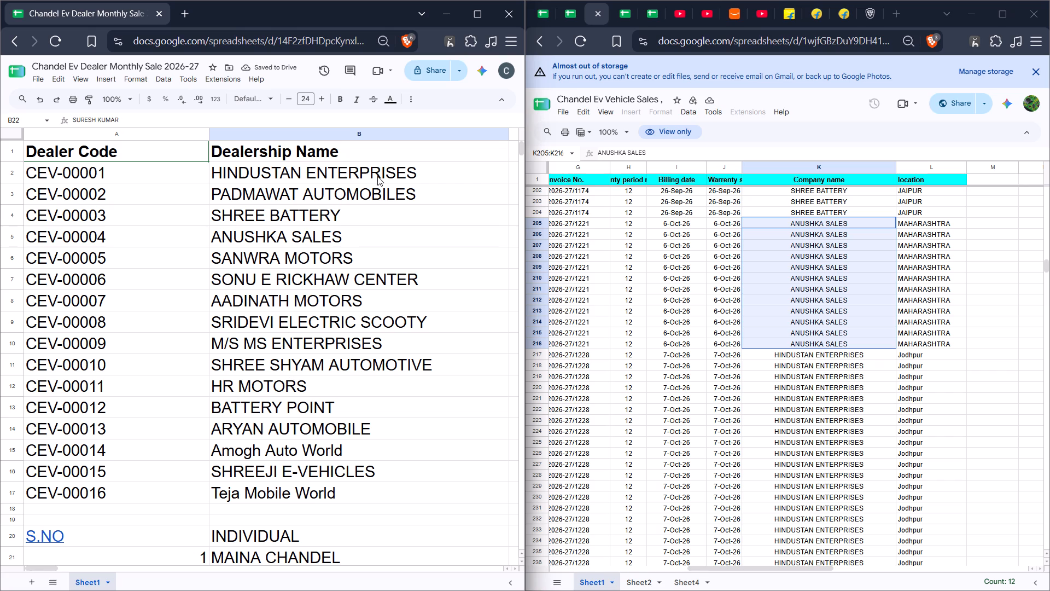
Review the dealer monthly sale sheet from the HINDUSTAN ENTERPRISES row across to the OCTOBER column and down the dealer list.
{"action": "left_click", "coordinate": [410, 164]}
{"action": "key", "text": "Right"}
{"action": "key", "text": "Right"}
{"action": "key", "text": "Right"}
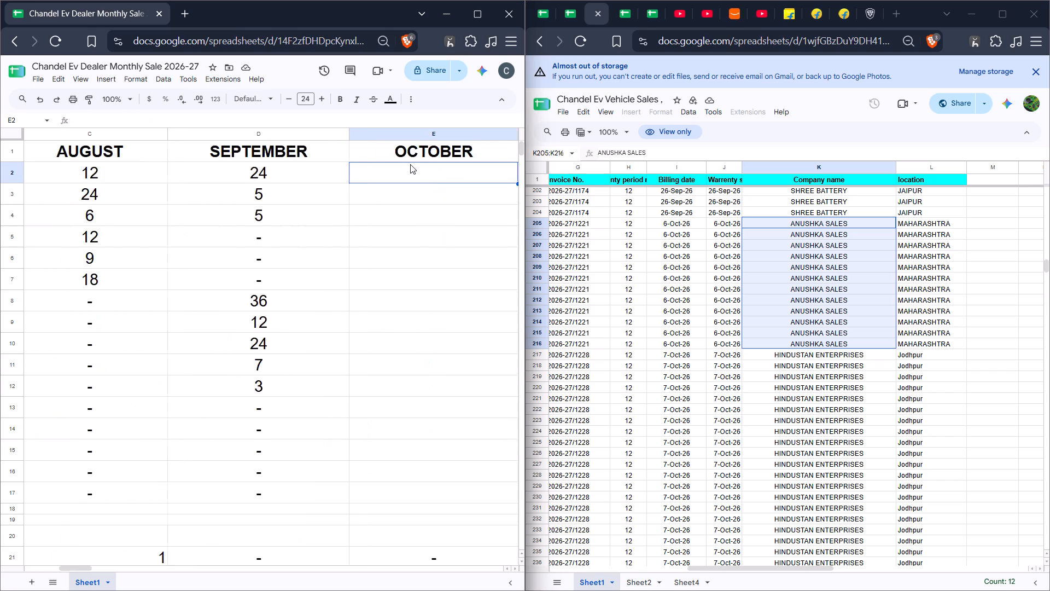
{"action": "key", "text": "Right"}
{"action": "key", "text": "Left"}
{"action": "key", "text": "Left"}
{"action": "key", "text": "Left"}
{"action": "key", "text": "Left"}
{"action": "key", "text": "Left"}
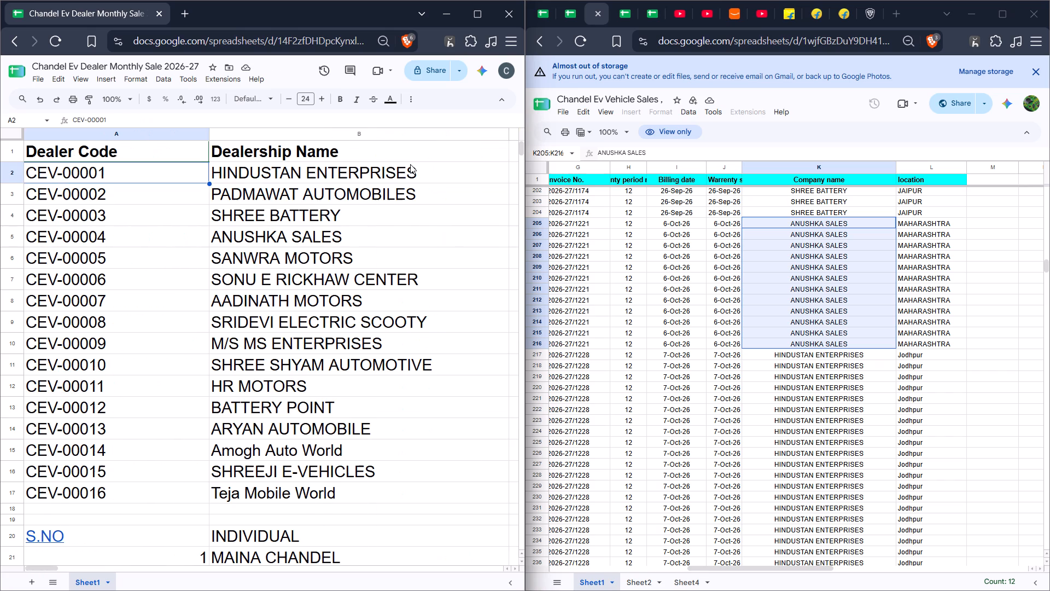
{"action": "scroll", "coordinate": [503, 291], "scroll_direction": "down", "scroll_amount": 1, "text": "ctrl"}
{"action": "scroll", "coordinate": [440, 297], "scroll_direction": "down", "scroll_amount": 1, "text": "ctrl"}
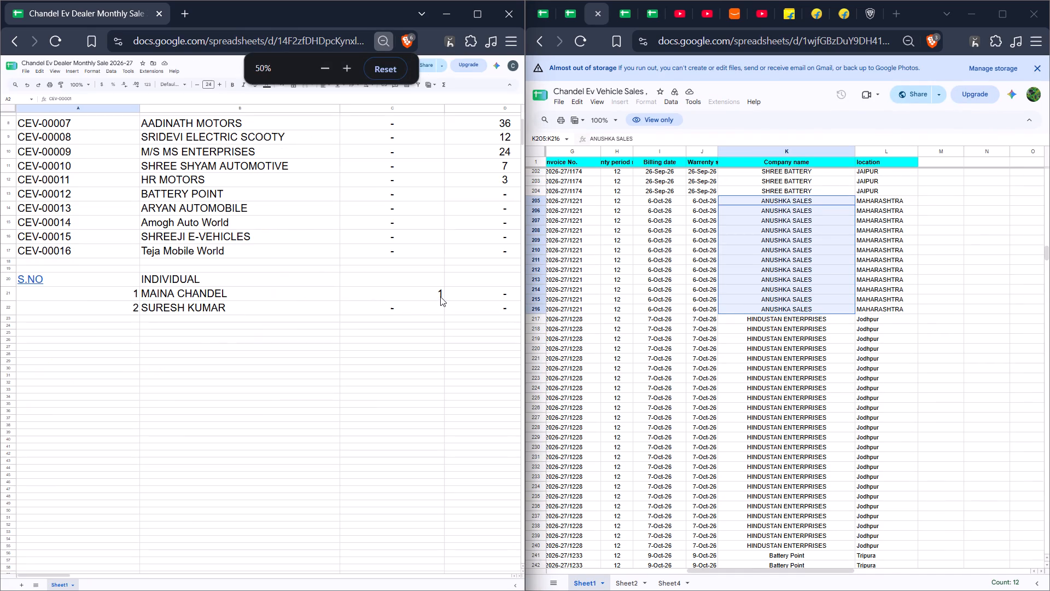
{"action": "scroll", "coordinate": [357, 316], "scroll_direction": "up", "scroll_amount": 5}
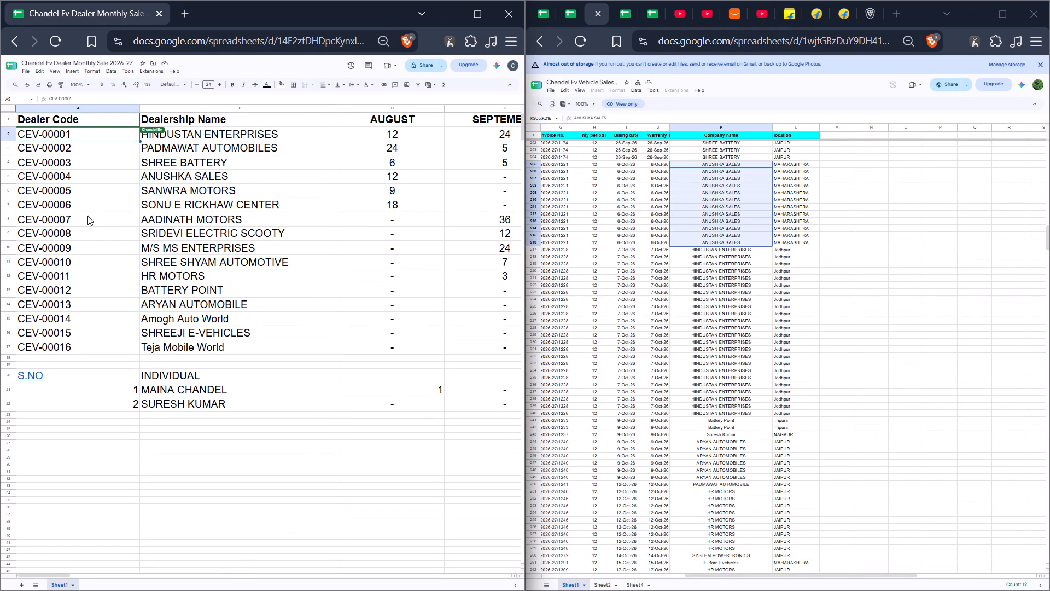
{"action": "scroll", "coordinate": [90, 223], "scroll_direction": "up", "scroll_amount": 2, "text": "ctrl"}
{"action": "scroll", "coordinate": [90, 223], "scroll_direction": "down", "scroll_amount": 1, "text": "ctrl"}
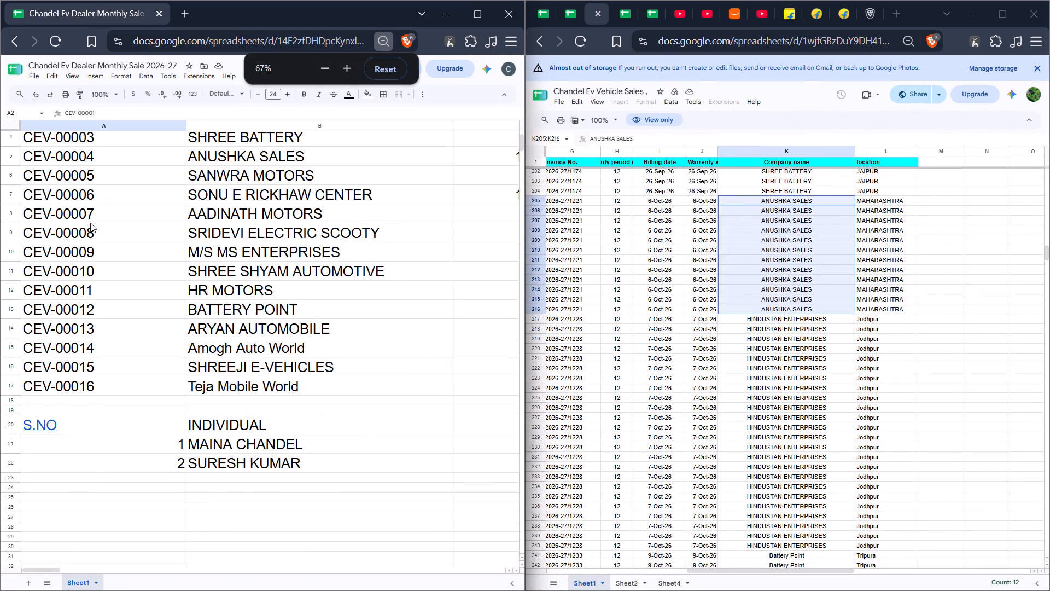
{"action": "scroll", "coordinate": [90, 223], "scroll_direction": "up", "scroll_amount": 1, "text": "ctrl"}
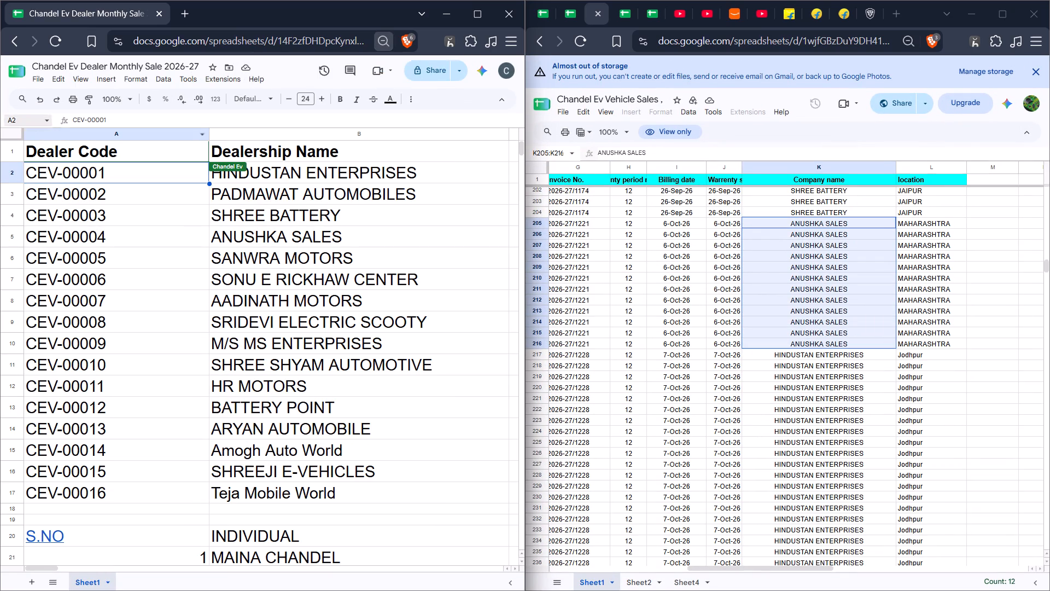
Freeze the Dealer Code and Dealership Name columns in the dealer monthly sale sheet.
{"action": "left_click_drag", "start_coordinate": [22, 136], "coordinate": [501, 149]}
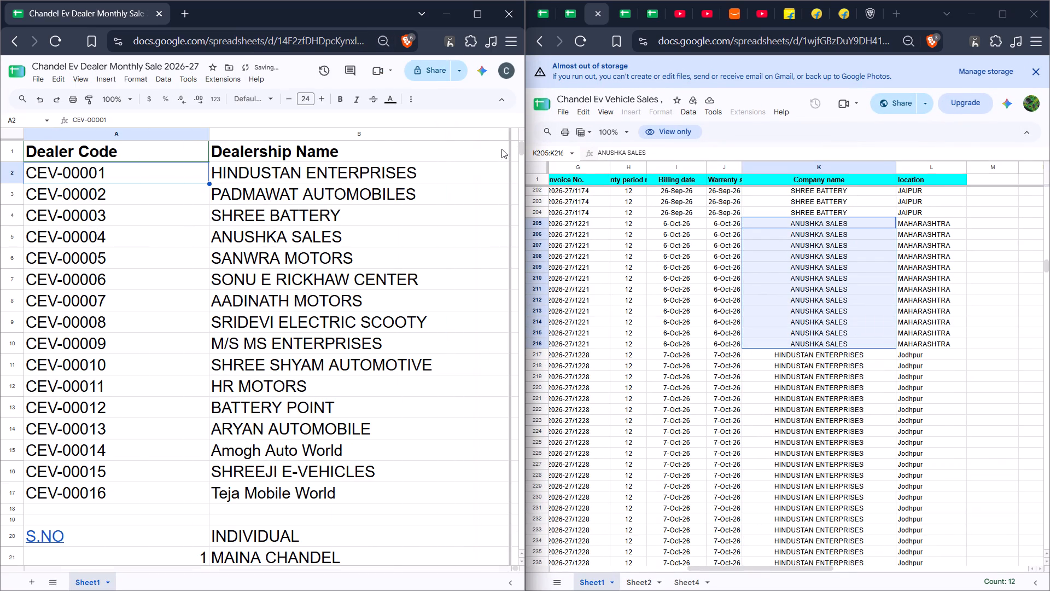
{"action": "left_click", "coordinate": [295, 574]}
{"action": "left_click", "coordinate": [295, 572]}
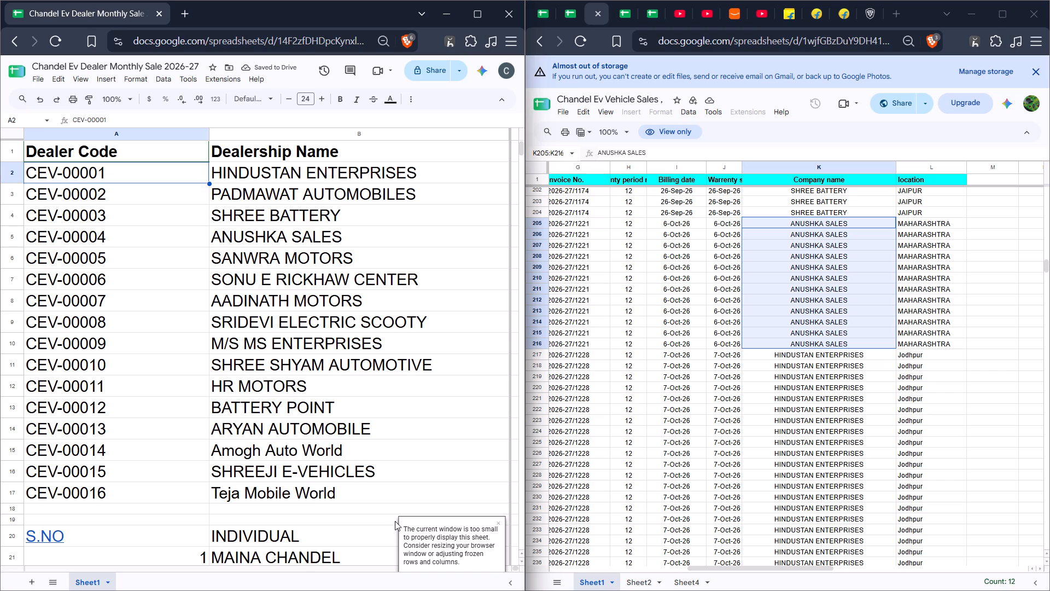
Shrink the dealer monthly sale sheet to 50% zoom and bring its OCTOBER column directly beside the frozen dealership names.
{"action": "scroll", "coordinate": [304, 315], "scroll_direction": "down", "scroll_amount": 2, "text": "ctrl"}
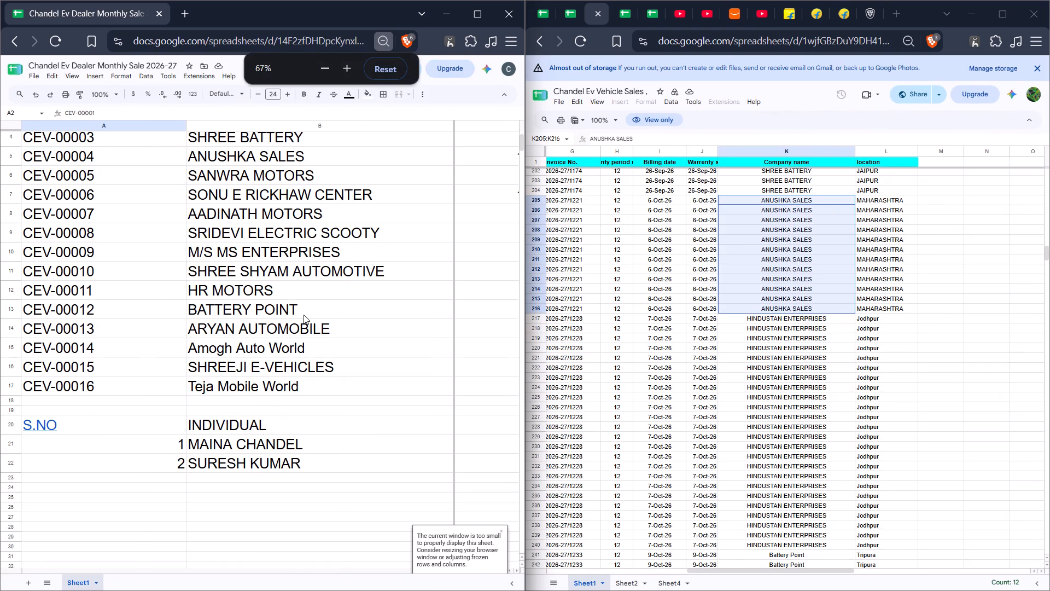
{"action": "scroll", "coordinate": [337, 418], "scroll_direction": "up", "scroll_amount": 3}
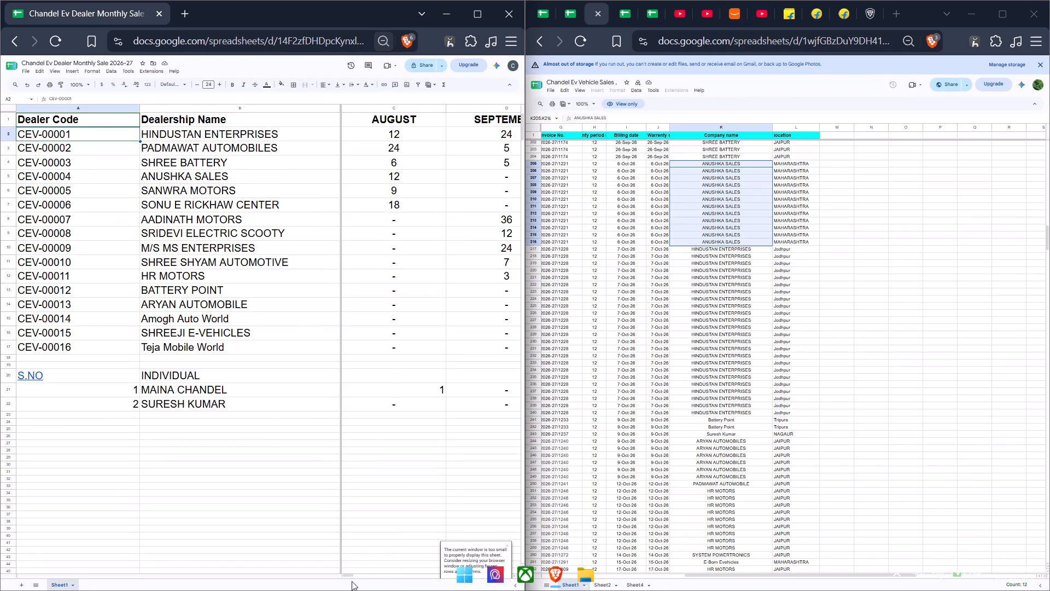
{"action": "left_click", "coordinate": [349, 575]}
{"action": "left_click", "coordinate": [395, 537]}
{"action": "key", "text": "Right"}
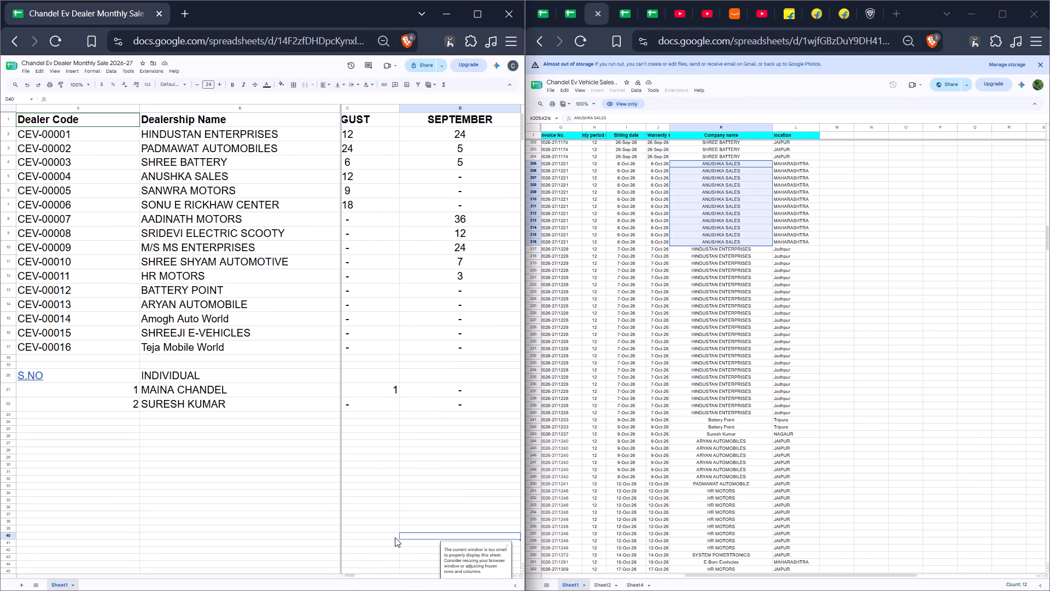
{"action": "key", "text": "Right"}
{"action": "key", "text": "Right"}
{"action": "key", "text": "Left"}
{"action": "key", "text": "Up"}
{"action": "key", "text": "Up"}
{"action": "key", "text": "Up"}
{"action": "key", "text": "Up"}
{"action": "key", "text": "Up"}
{"action": "key", "text": "Up"}
{"action": "key", "text": "Up"}
{"action": "key", "text": "Up"}
{"action": "key", "text": "Up"}
{"action": "key", "text": "Up"}
{"action": "key", "text": "Up"}
{"action": "key", "text": "Up"}
{"action": "key", "text": "Up"}
{"action": "key", "text": "Up"}
{"action": "key", "text": "Up"}
{"action": "key", "text": "Up"}
{"action": "key", "text": "Up"}
{"action": "key", "text": "Up"}
{"action": "key", "text": "Up"}
{"action": "key", "text": "Up"}
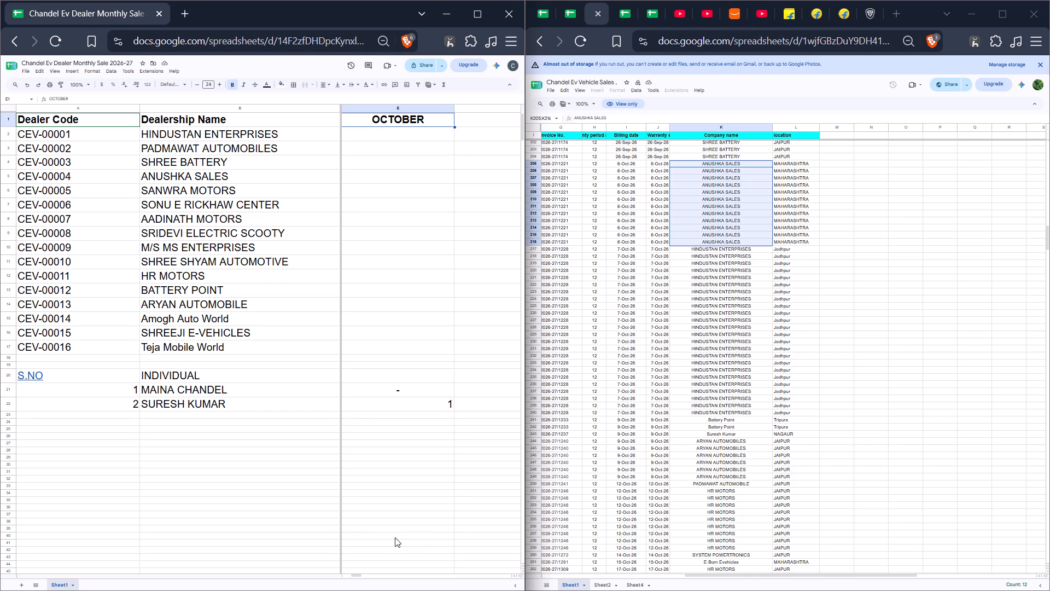
{"action": "scroll", "coordinate": [382, 441], "scroll_direction": "up", "scroll_amount": 1, "text": "ctrl"}
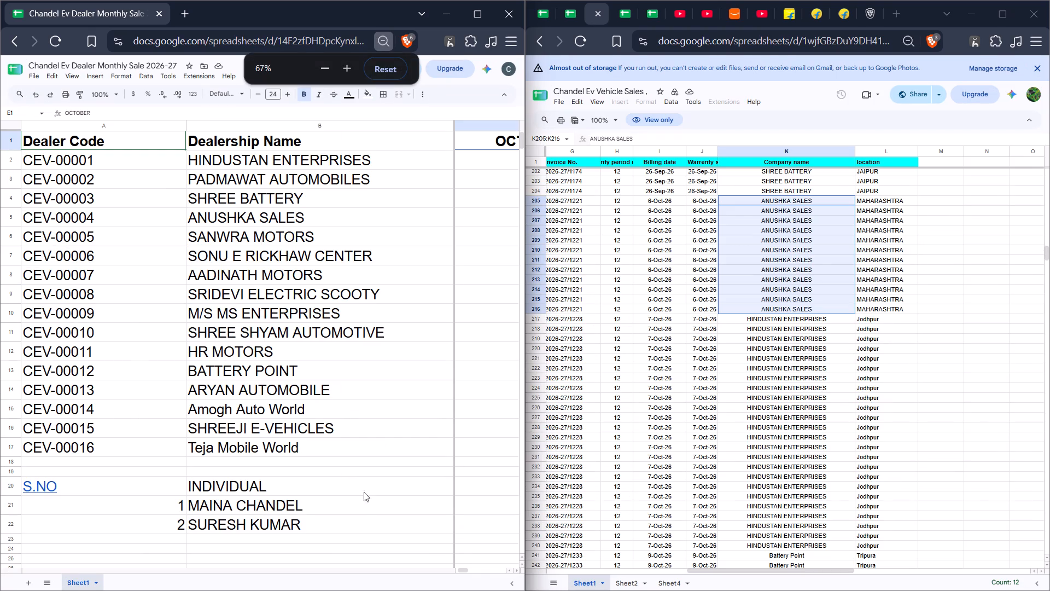
{"action": "scroll", "coordinate": [443, 405], "scroll_direction": "down", "scroll_amount": 1, "text": "ctrl"}
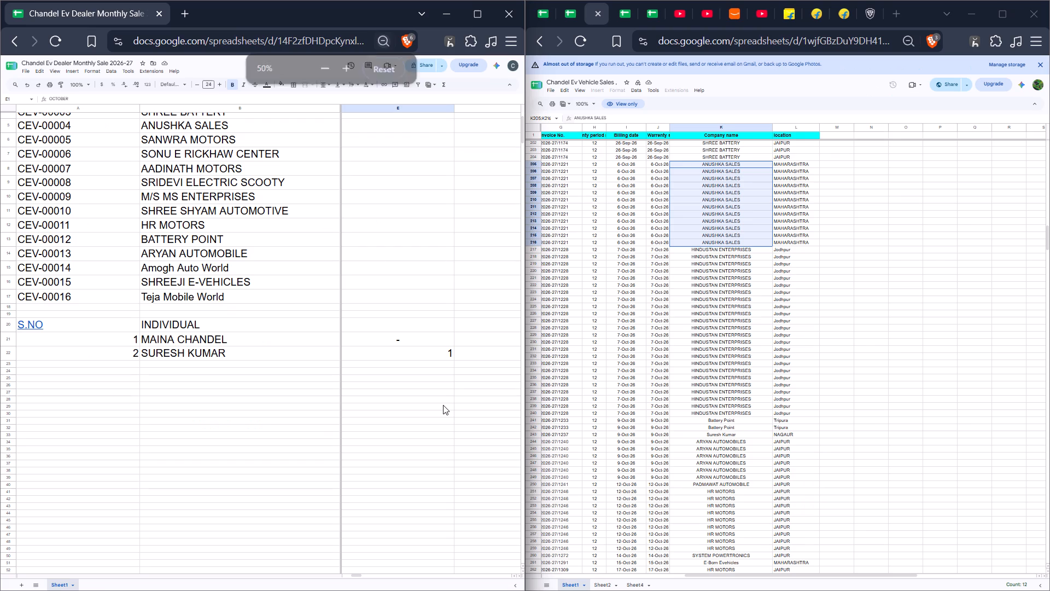
{"action": "scroll", "coordinate": [670, 340], "scroll_direction": "up", "scroll_amount": 1}
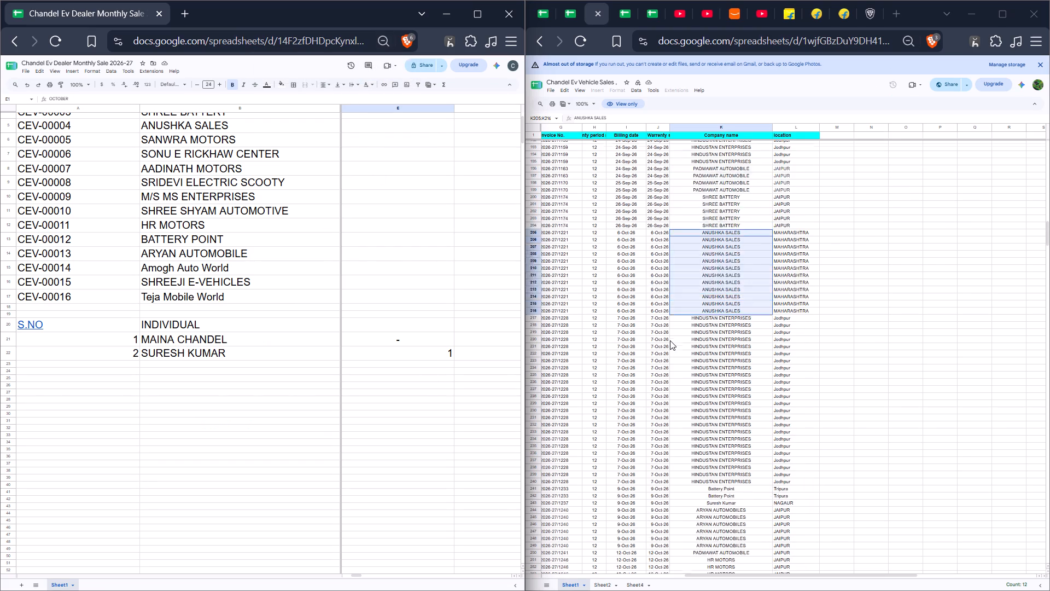
{"action": "scroll", "coordinate": [670, 340], "scroll_direction": "up", "scroll_amount": 1}
{"action": "scroll", "coordinate": [339, 237], "scroll_direction": "up", "scroll_amount": 1}
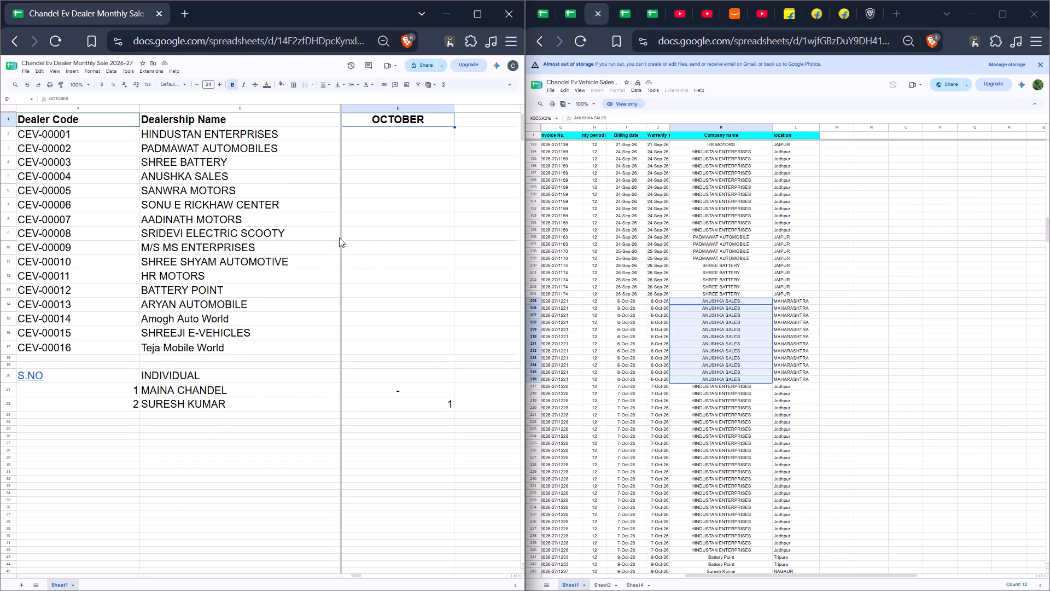
{"action": "scroll", "coordinate": [339, 237], "scroll_direction": "up", "scroll_amount": 2}
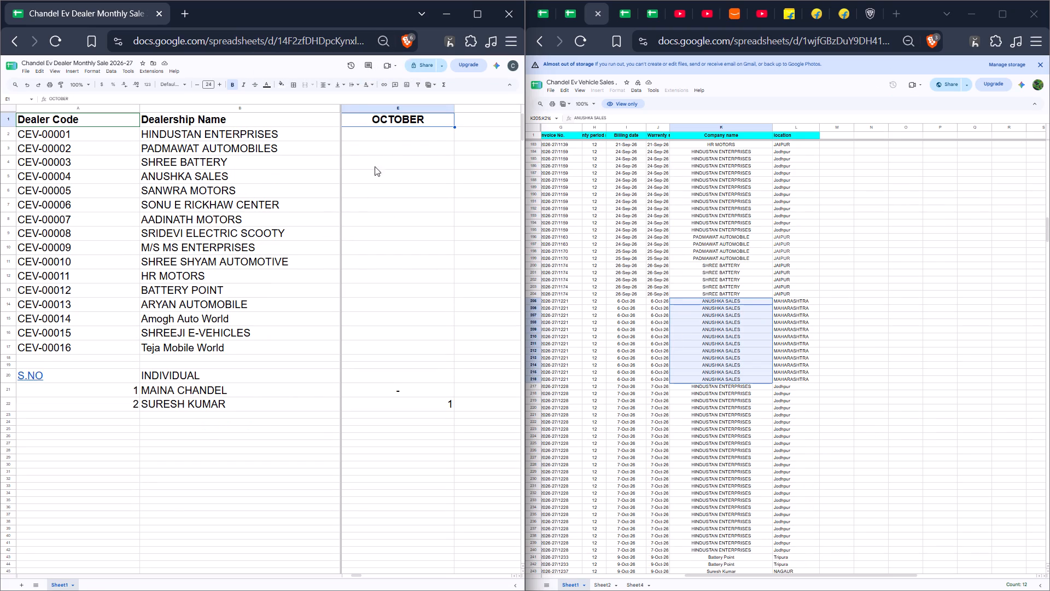
Enter 12 as the October sale for ANUSHKA SALES in the dealer monthly sale sheet.
{"action": "left_click", "coordinate": [372, 176]}
{"action": "type", "text": "12"}
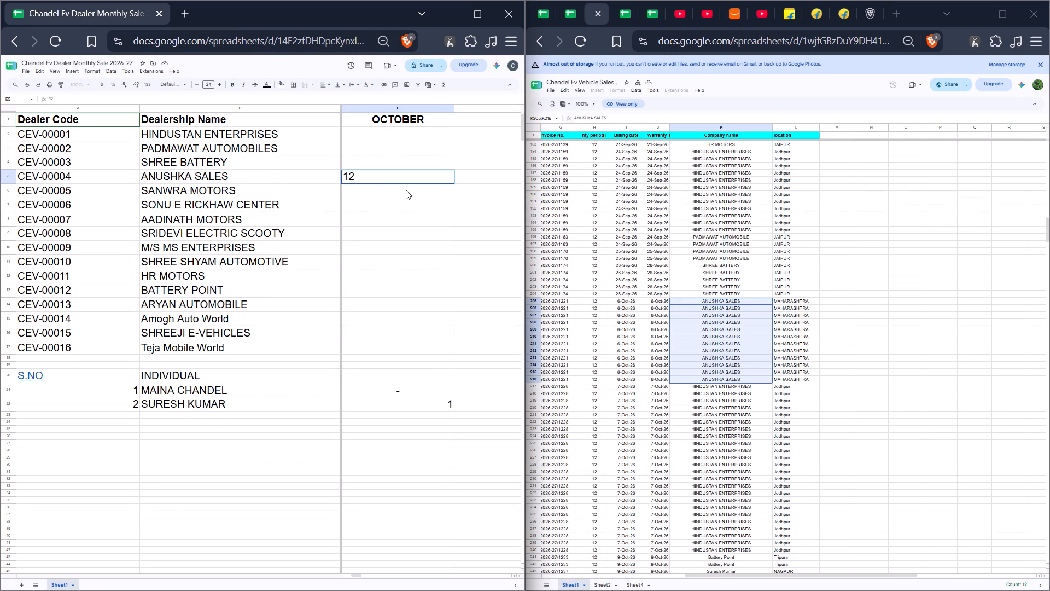
{"action": "left_click", "coordinate": [406, 190]}
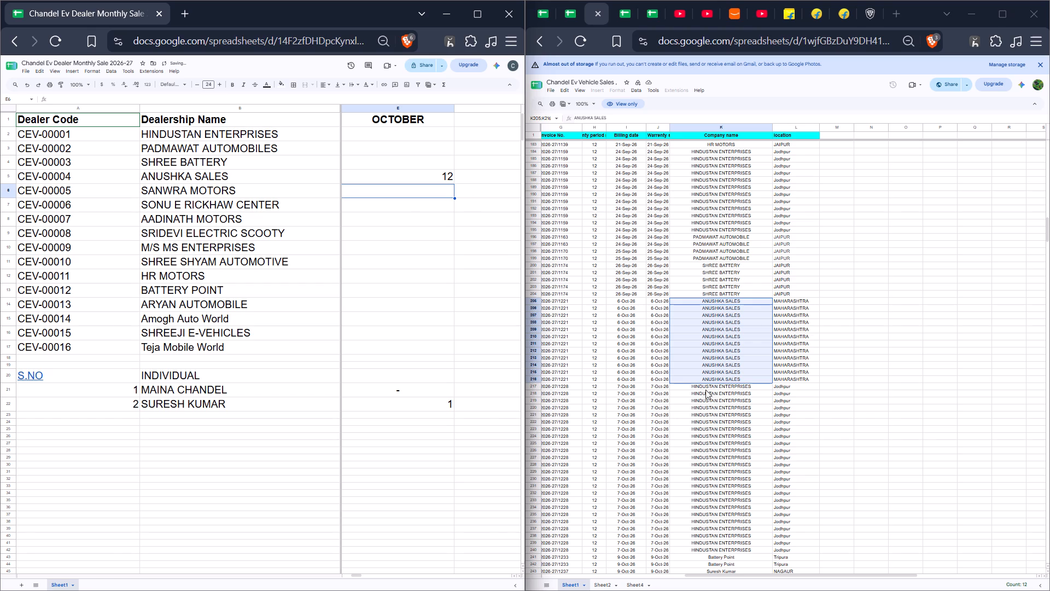
Count the 7-Oct-26 HINDUSTAN ENTERPRISES vehicles by selecting K217:K240 in the vehicle sales sheet, and enter 24 as that dealer's October sale.
{"action": "left_click_drag", "start_coordinate": [705, 387], "coordinate": [709, 549]}
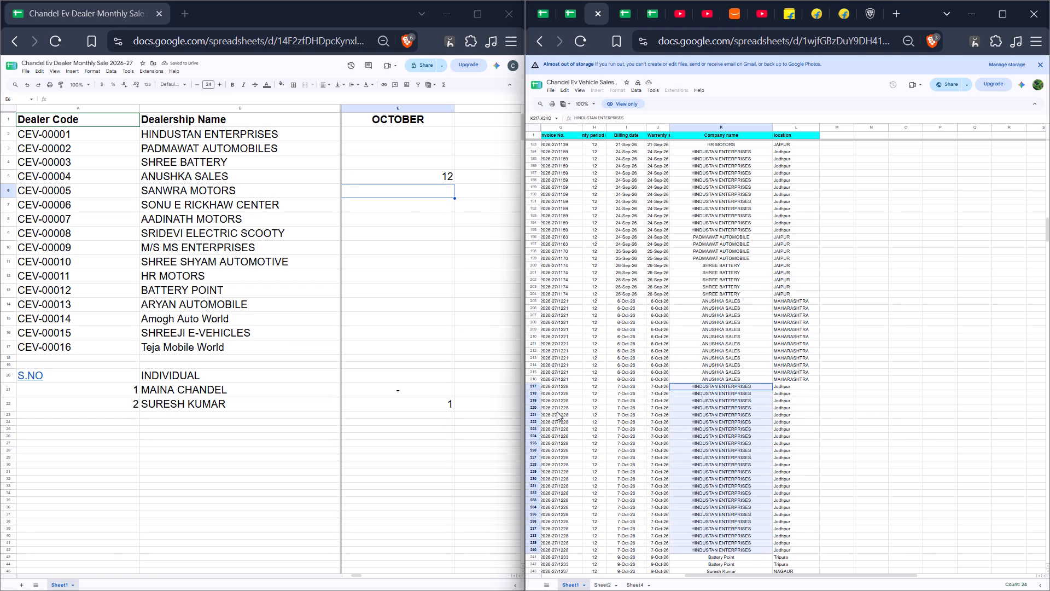
{"action": "left_click", "coordinate": [414, 134]}
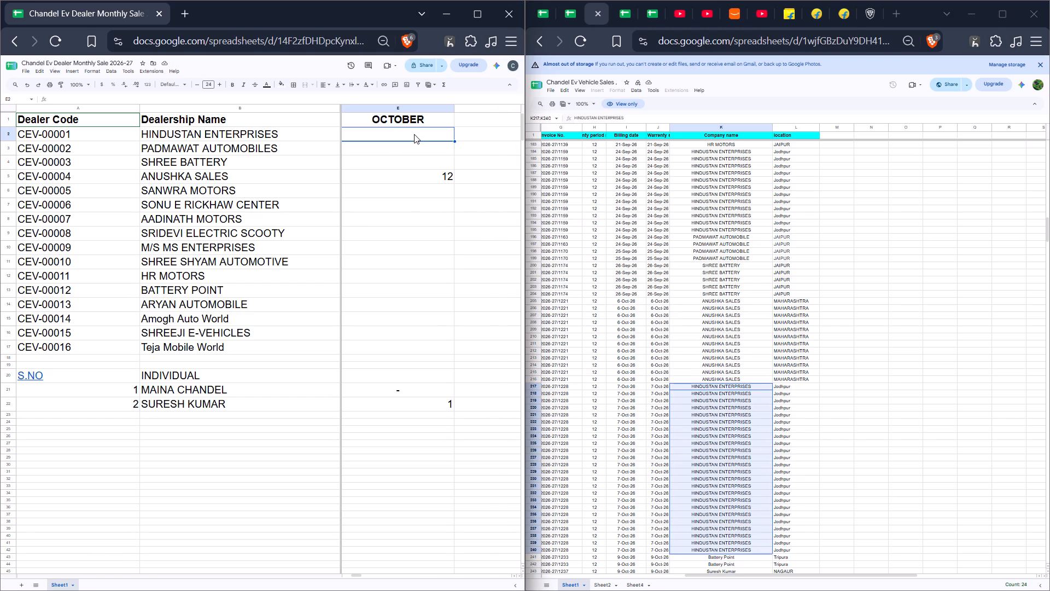
{"action": "type", "text": "24"}
Count the 9-Oct-26 Battery Point vehicles in K241:K242 of the vehicle sales sheet and enter 2 as BATTERY POINT's October sale.
{"action": "scroll", "coordinate": [733, 476], "scroll_direction": "down", "scroll_amount": 2}
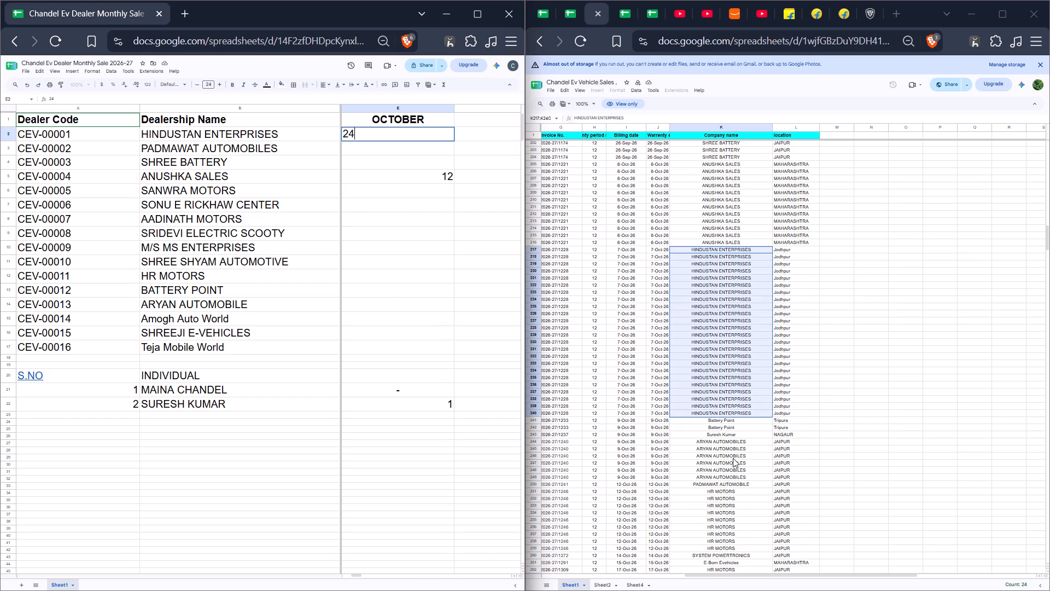
{"action": "left_click_drag", "start_coordinate": [725, 420], "coordinate": [725, 431]}
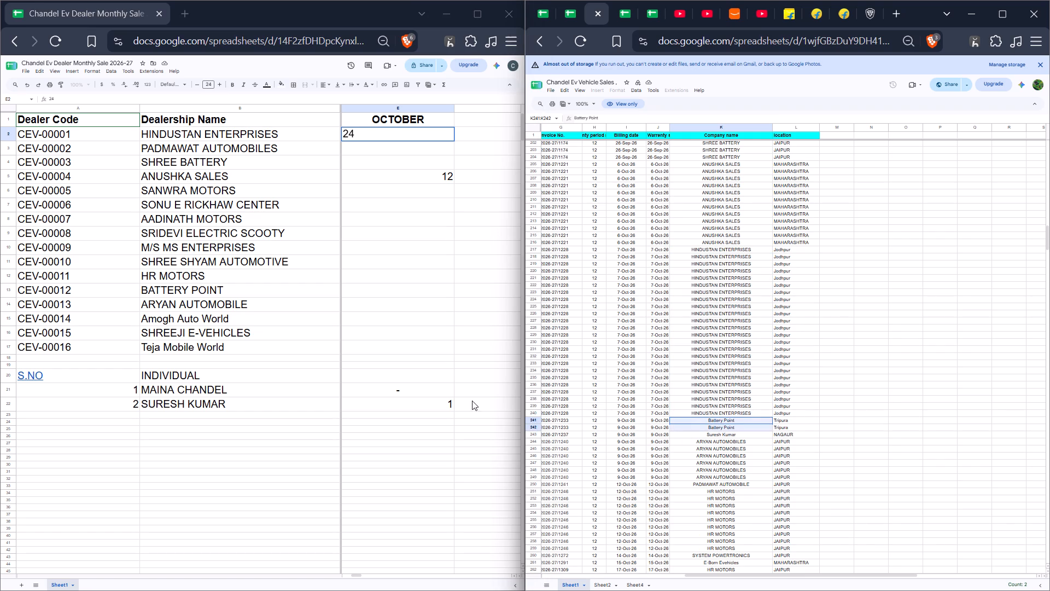
{"action": "left_click", "coordinate": [428, 291]}
{"action": "key", "text": "2"}
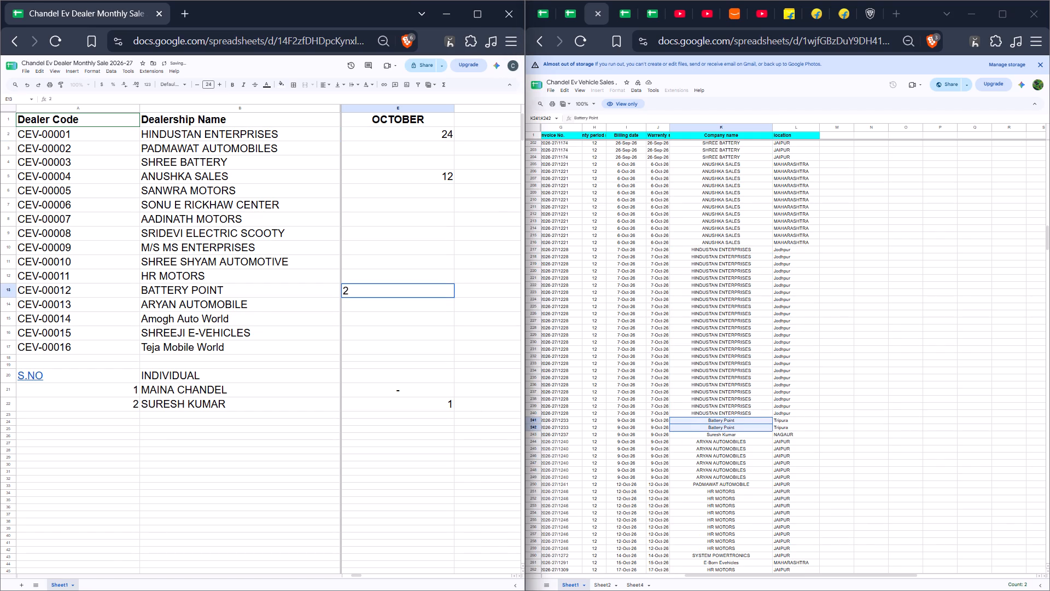
Count the 9-Oct-26 ARYAN AUTOMOBILES vehicles in K244:K249 of the vehicle sales sheet and enter 6 as ARYAN AUTOMOBILE's October sale.
{"action": "scroll", "coordinate": [637, 362], "scroll_direction": "down", "scroll_amount": 1}
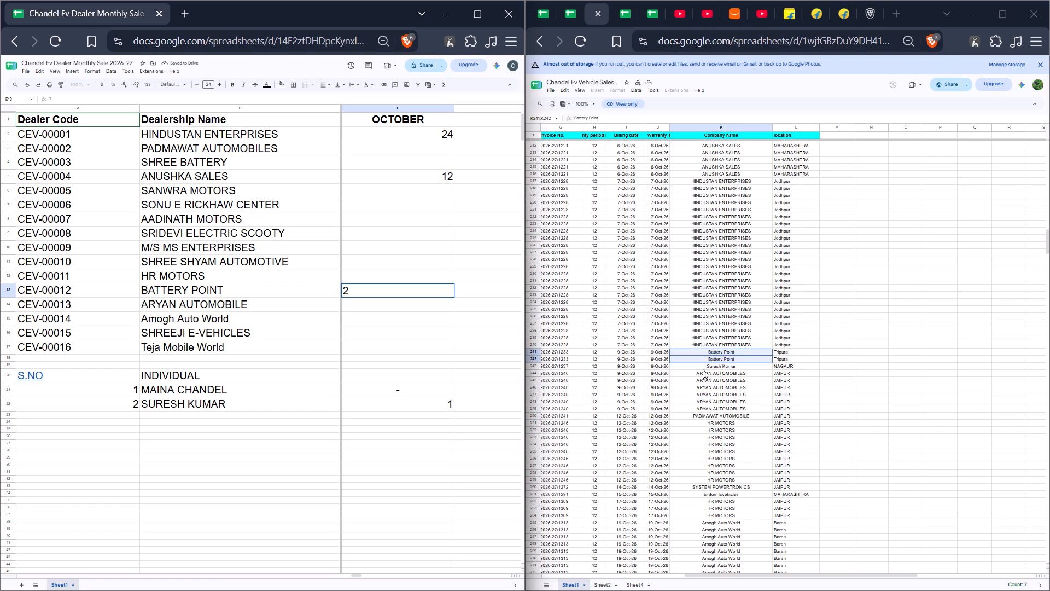
{"action": "left_click", "coordinate": [705, 367]}
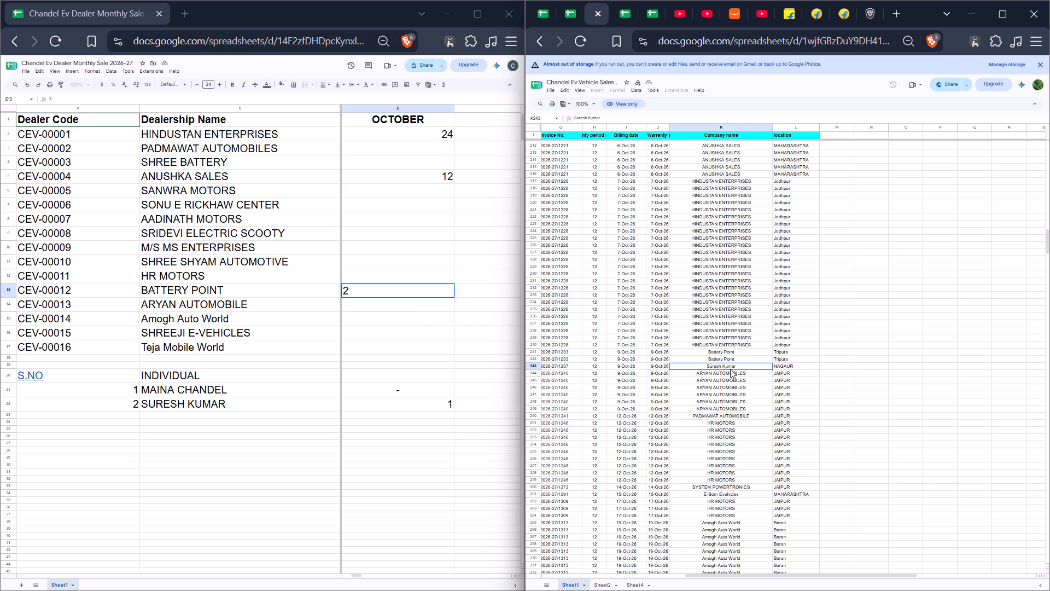
{"action": "left_click_drag", "start_coordinate": [744, 370], "coordinate": [746, 396]}
{"action": "left_click", "coordinate": [755, 375]}
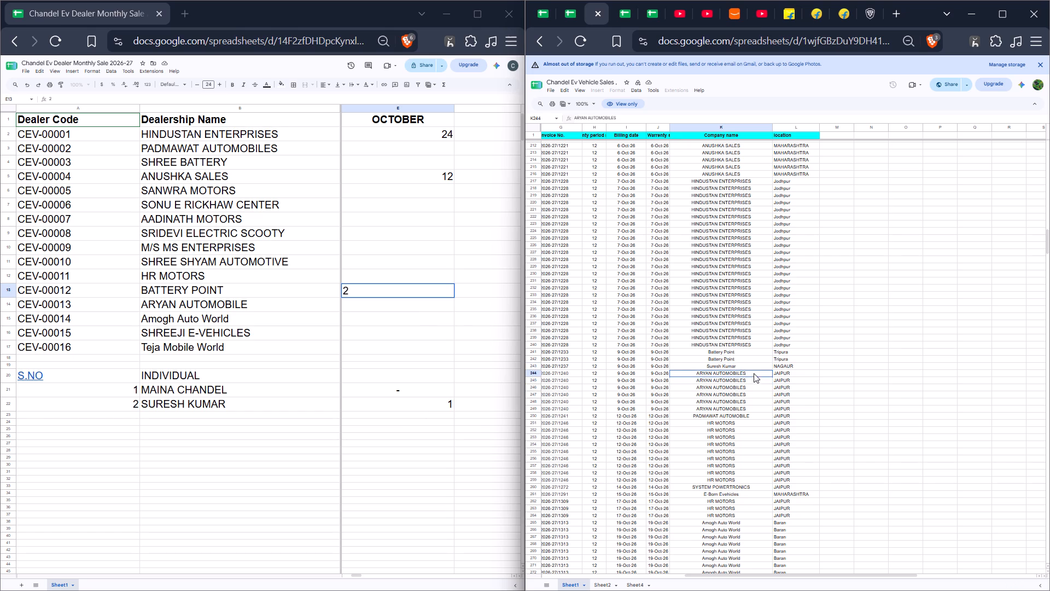
{"action": "left_click_drag", "start_coordinate": [754, 373], "coordinate": [754, 409]}
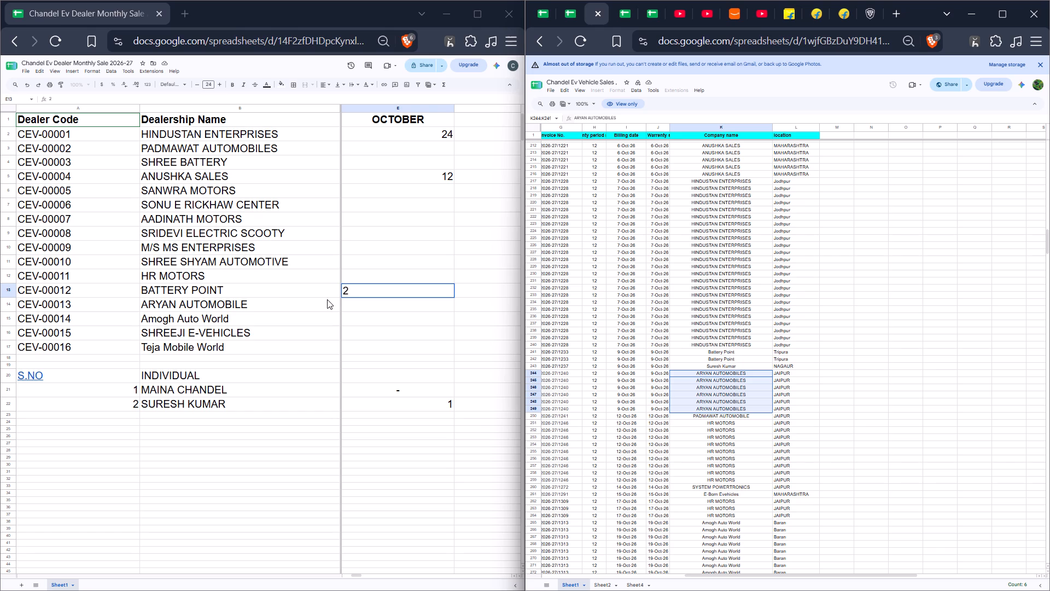
{"action": "left_click", "coordinate": [359, 308]}
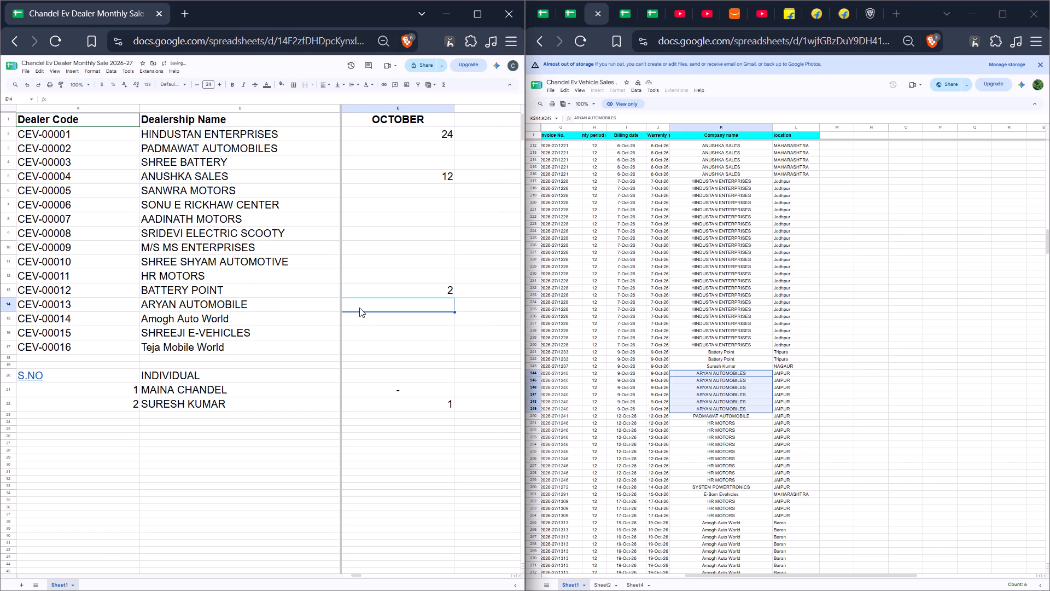
{"action": "key", "text": "6"}
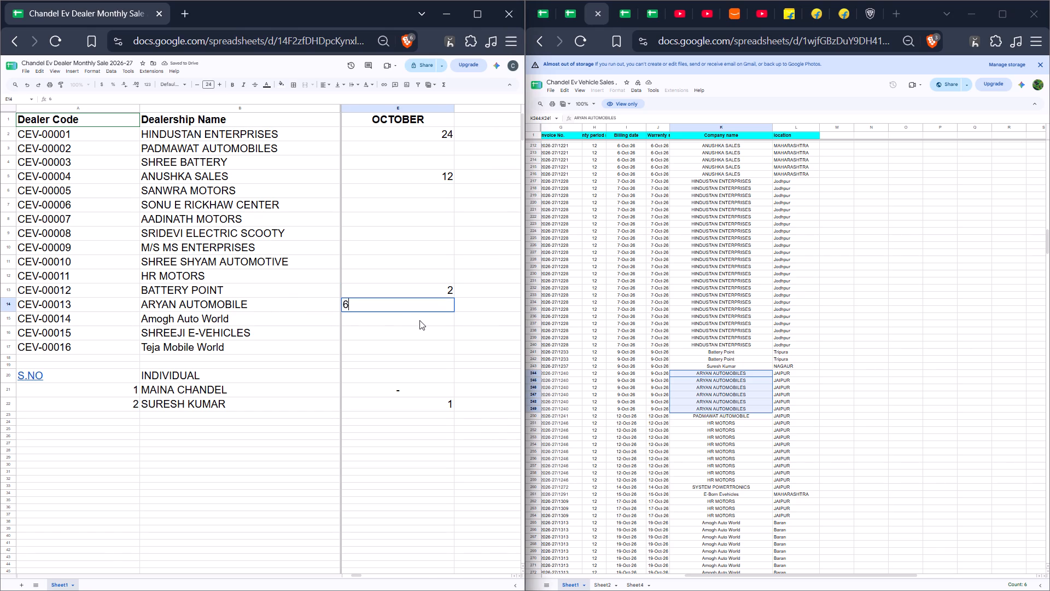
Enter 1 as the October sale for PADMAWAT AUTOMOBILES from its 12-Oct-26 entry.
{"action": "left_click", "coordinate": [406, 148]}
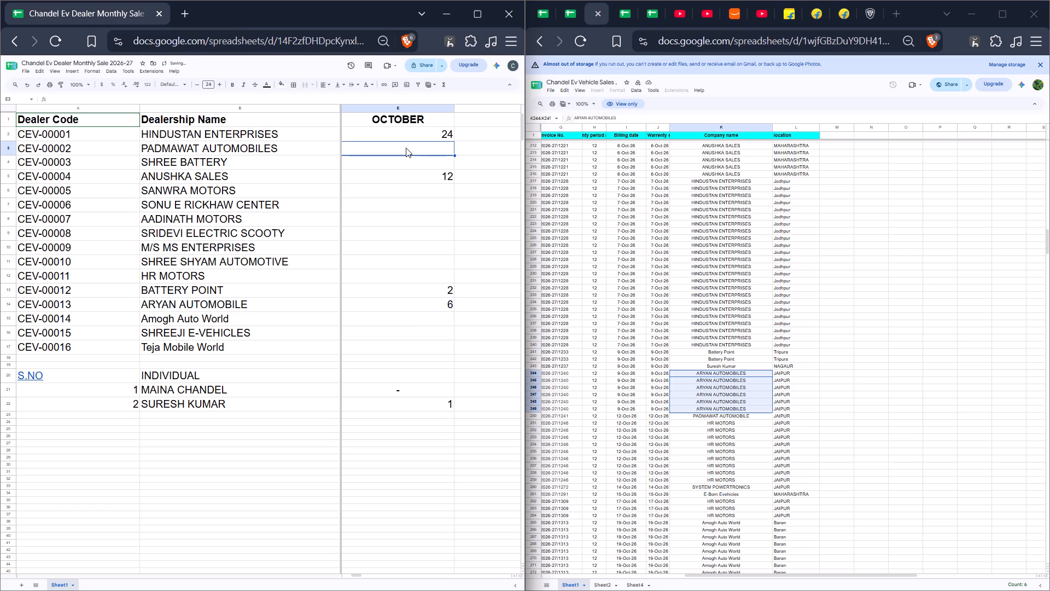
{"action": "key", "text": "1"}
{"action": "left_click", "coordinate": [434, 315]}
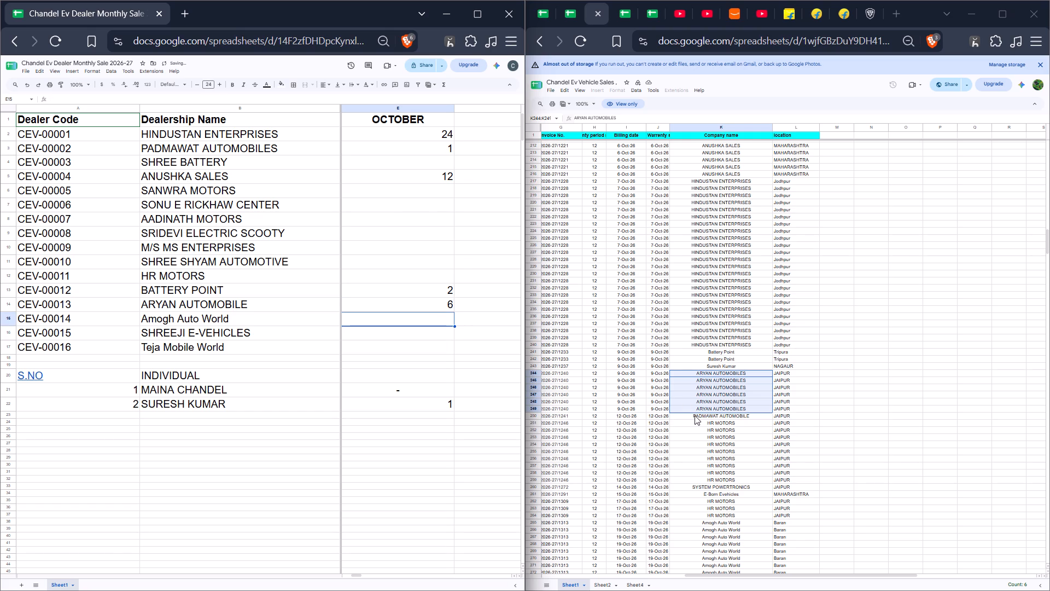
Count the 12-Oct-26 HR MOTORS vehicles in K251:K259 of the vehicle sales sheet and enter 9 as that dealer's October sale.
{"action": "left_click_drag", "start_coordinate": [701, 425], "coordinate": [712, 478]}
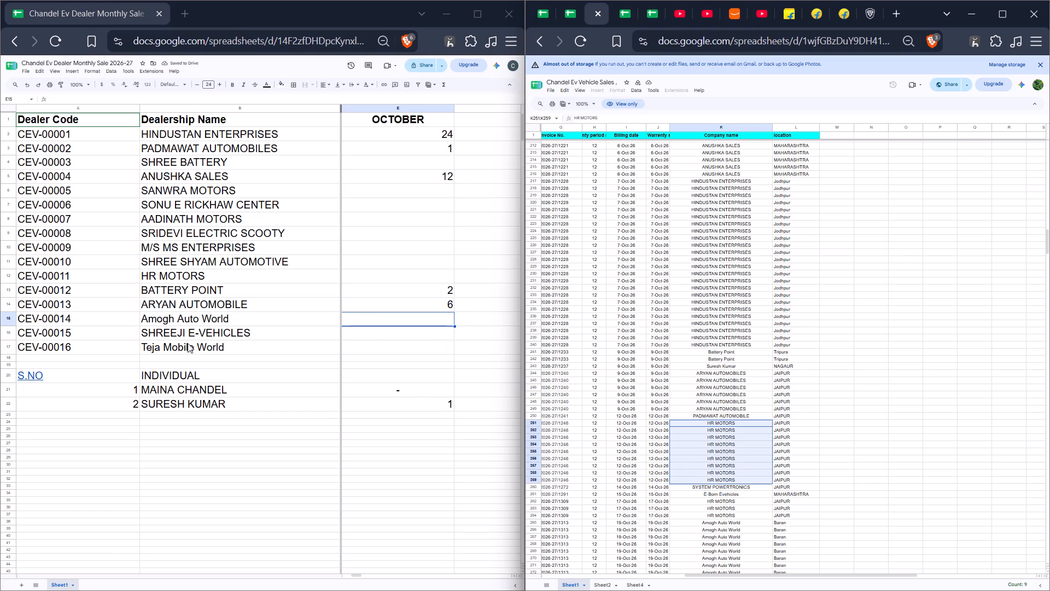
{"action": "left_click", "coordinate": [399, 275]}
{"action": "key", "text": "9"}
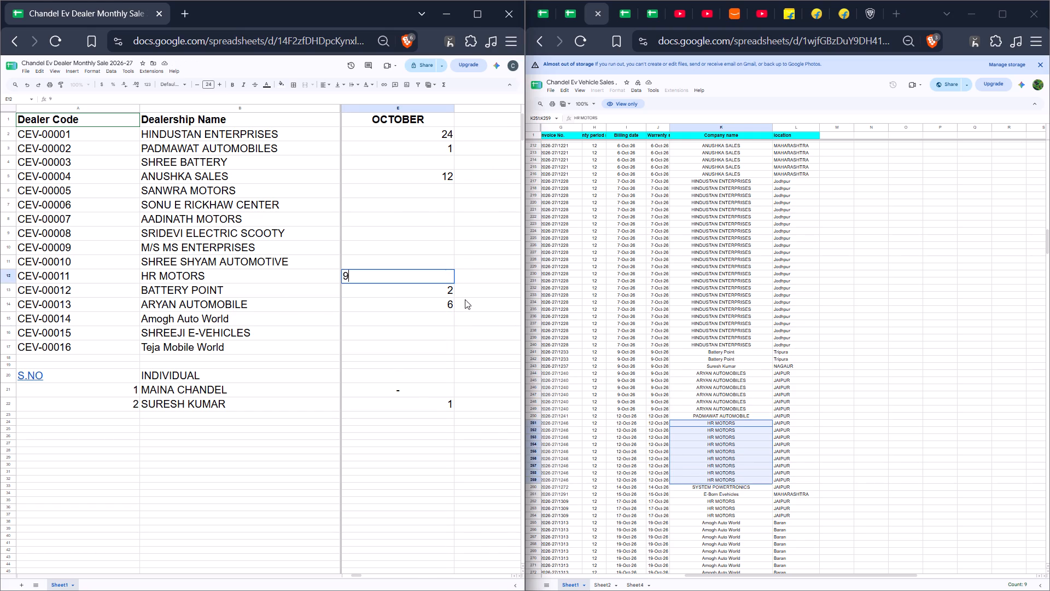
{"action": "left_click", "coordinate": [436, 340]}
{"action": "scroll", "coordinate": [692, 420], "scroll_direction": "down", "scroll_amount": 2}
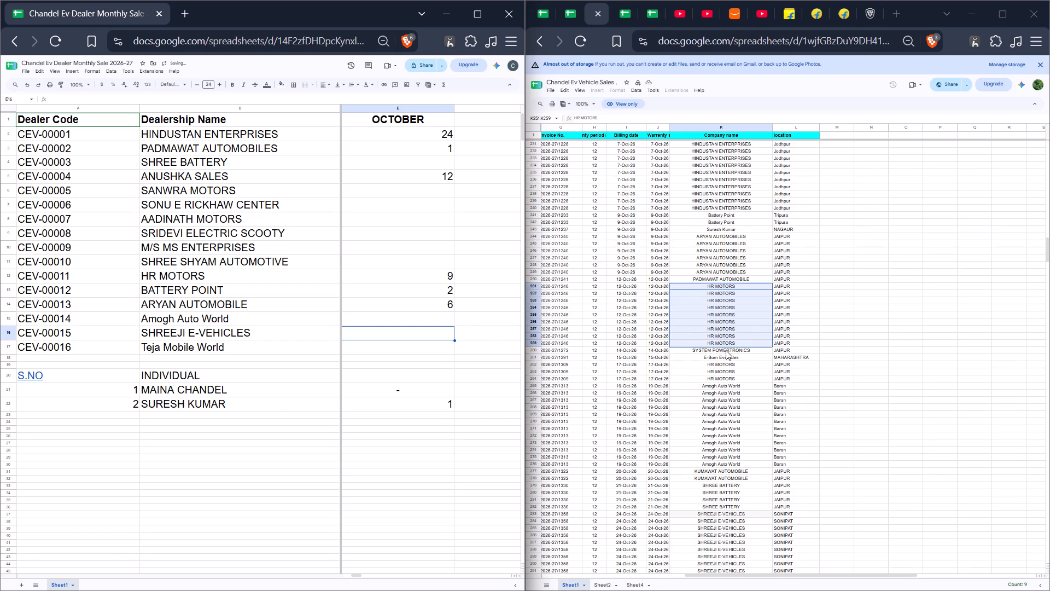
Count the 17-Oct-26 HR MOTORS vehicles in K262:K264 of the vehicle sales sheet and update that dealer's October sale to 12.
{"action": "left_click", "coordinate": [726, 350]}
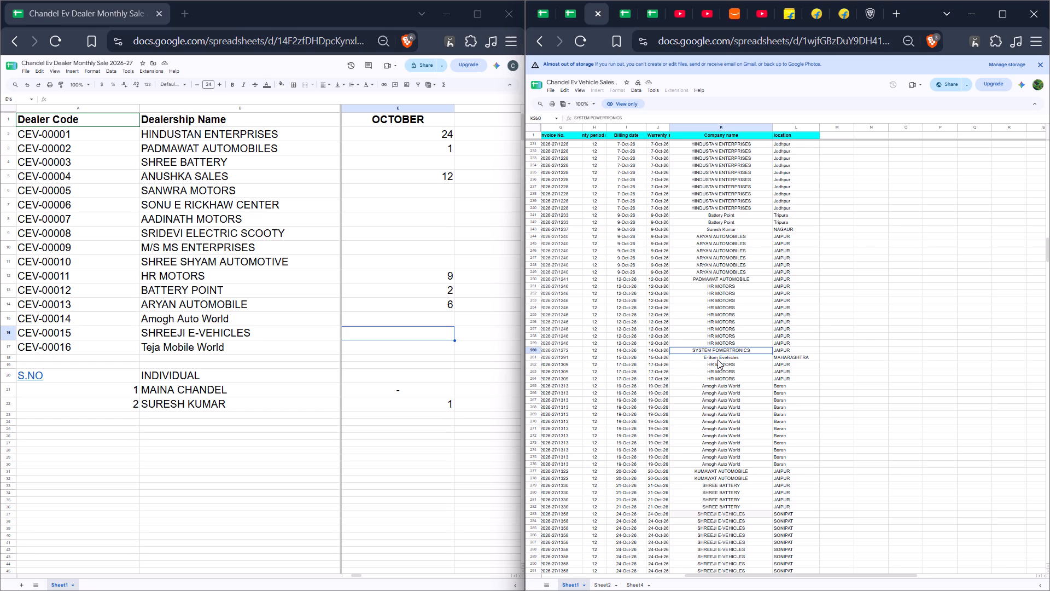
{"action": "left_click", "coordinate": [717, 360]}
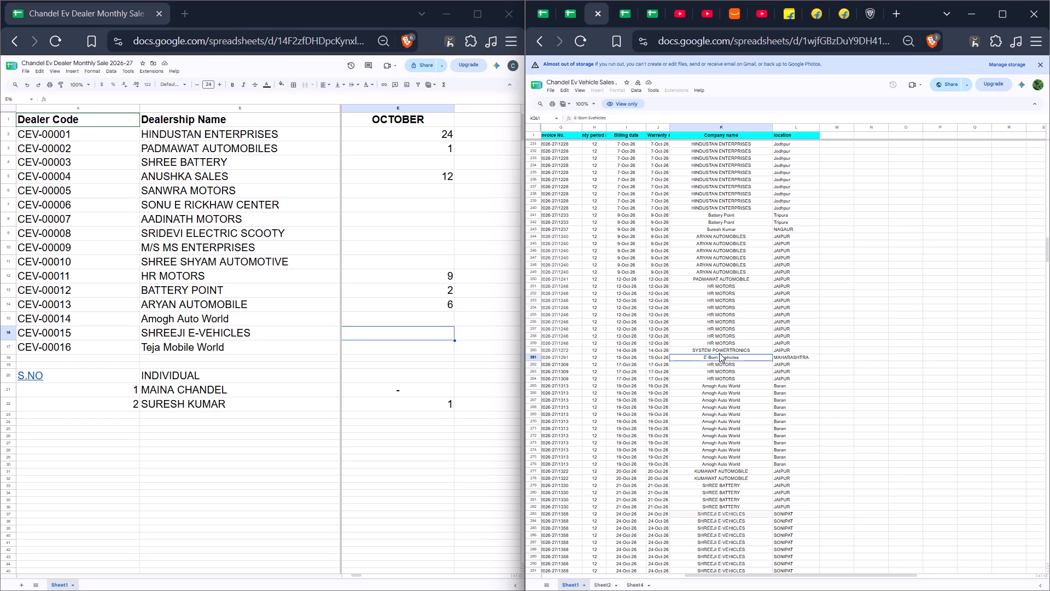
{"action": "left_click_drag", "start_coordinate": [733, 363], "coordinate": [734, 381]}
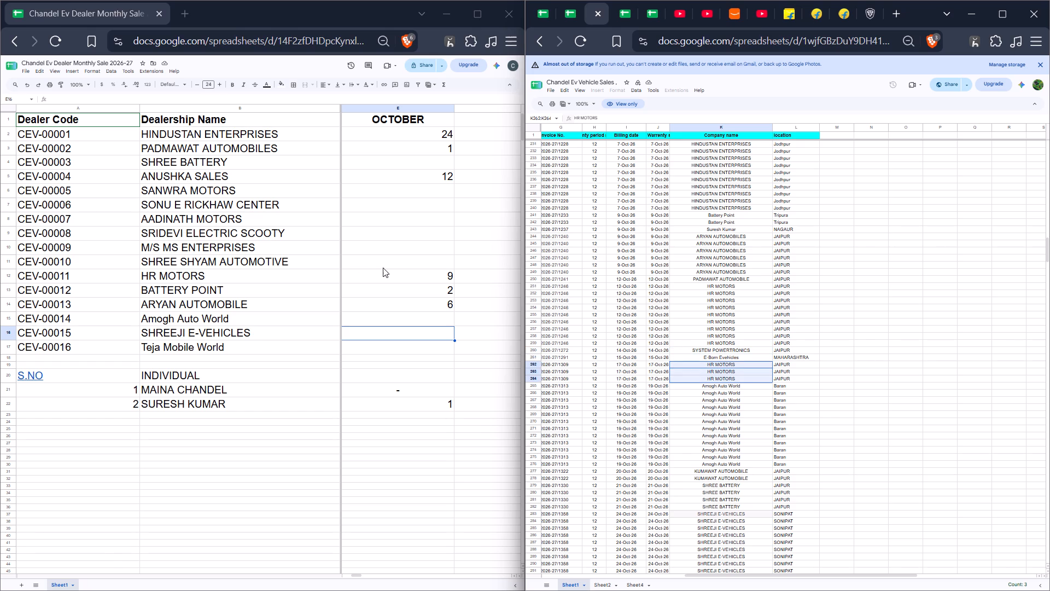
{"action": "left_click", "coordinate": [428, 276]}
{"action": "key", "text": "BackSpace"}
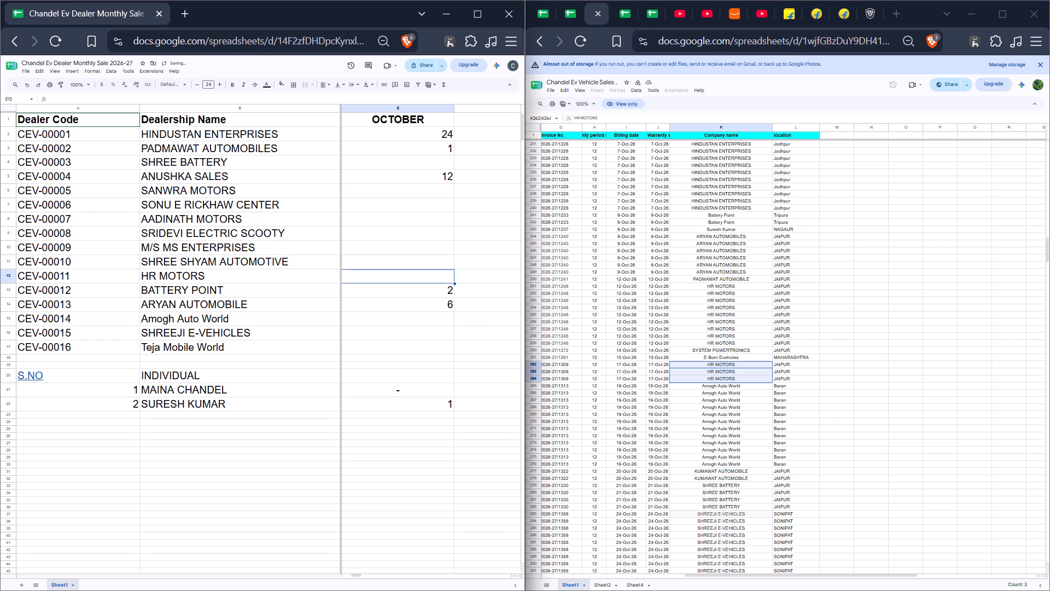
{"action": "type", "text": "12"}
{"action": "key", "text": "Return"}
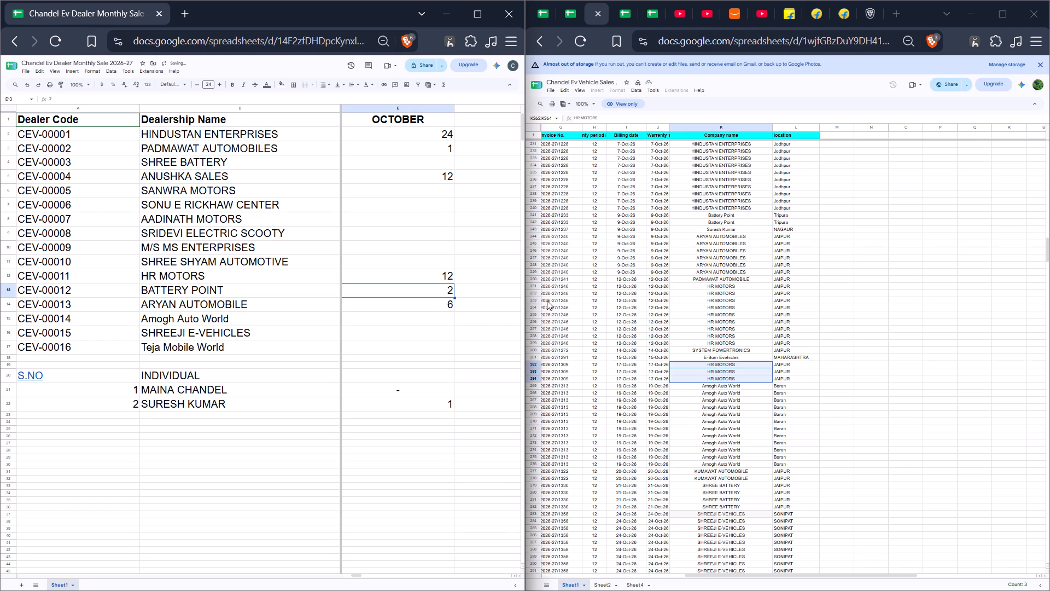
Count the 19-Oct-26 Amogh Auto World vehicles in K265:K276 of the vehicle sales sheet and enter 12 as that dealer's October sale.
{"action": "left_click_drag", "start_coordinate": [742, 387], "coordinate": [749, 466]}
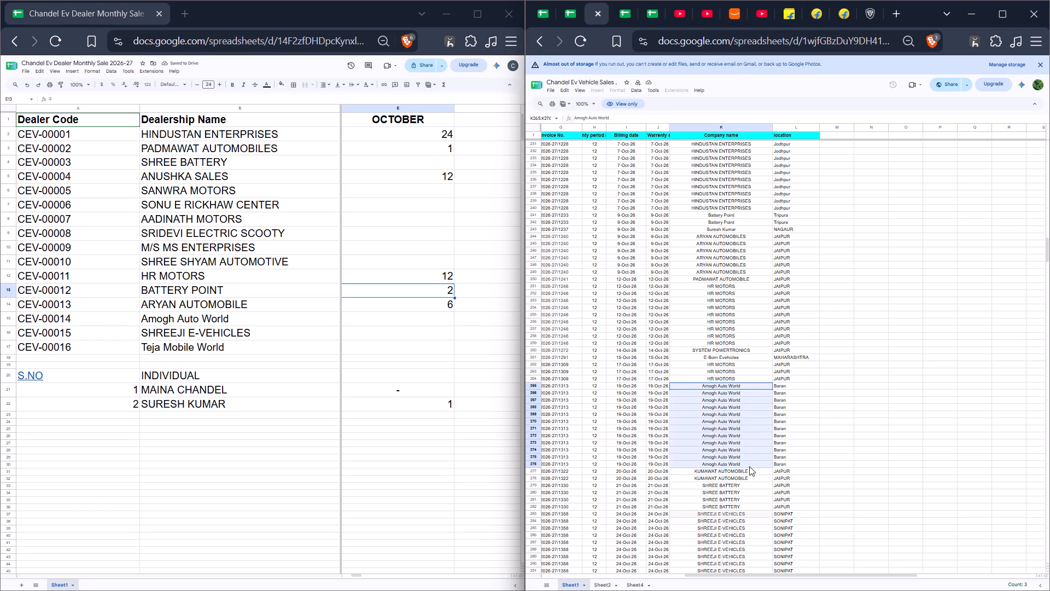
{"action": "left_click_drag", "start_coordinate": [749, 466], "coordinate": [746, 465]}
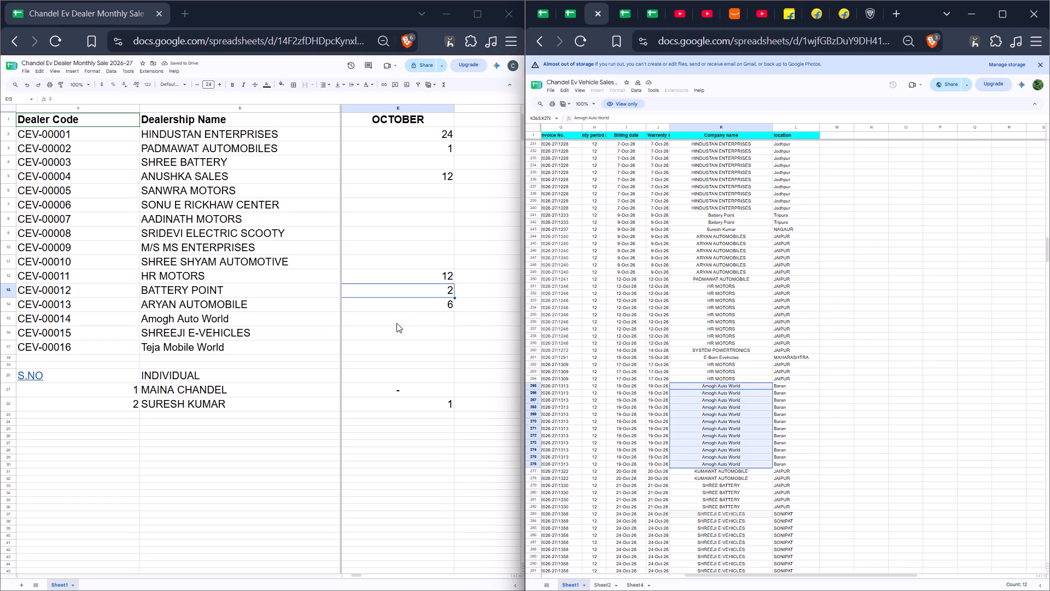
{"action": "left_click", "coordinate": [396, 323]}
{"action": "type", "text": "12"}
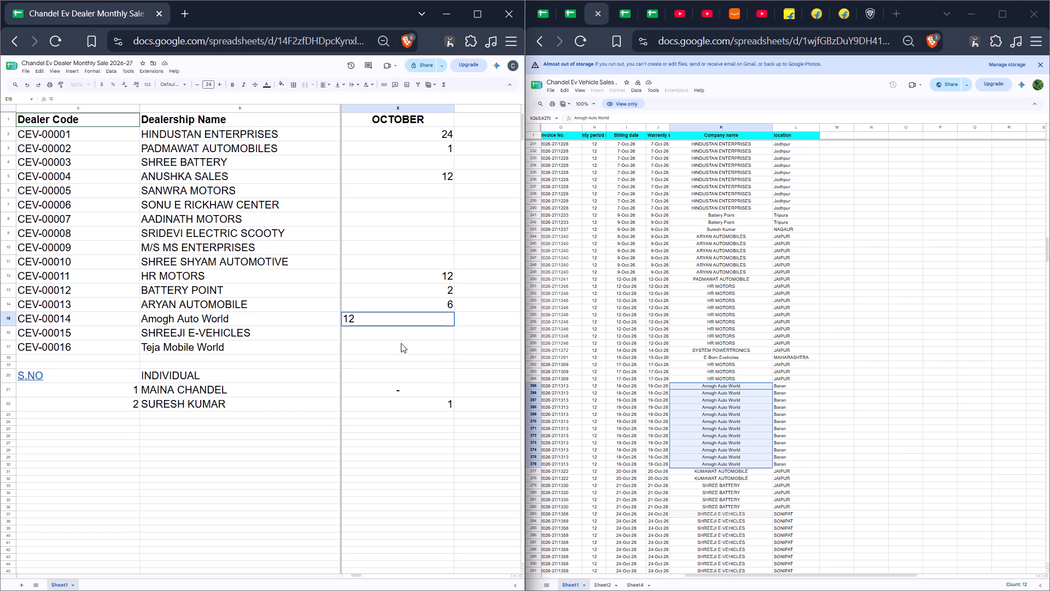
{"action": "left_click", "coordinate": [401, 335]}
Count the 21-Oct-26 SHREE BATTERY vehicles in K279:K282 of the vehicle sales sheet and enter 4 as that dealer's October sale.
{"action": "scroll", "coordinate": [664, 430], "scroll_direction": "down", "scroll_amount": 1}
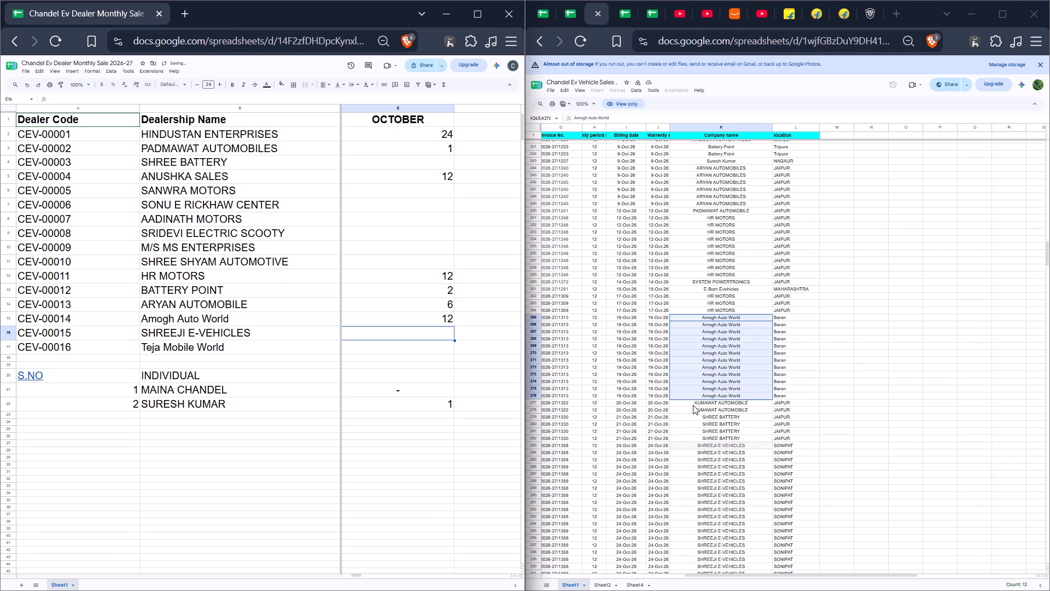
{"action": "left_click_drag", "start_coordinate": [693, 403], "coordinate": [696, 410]}
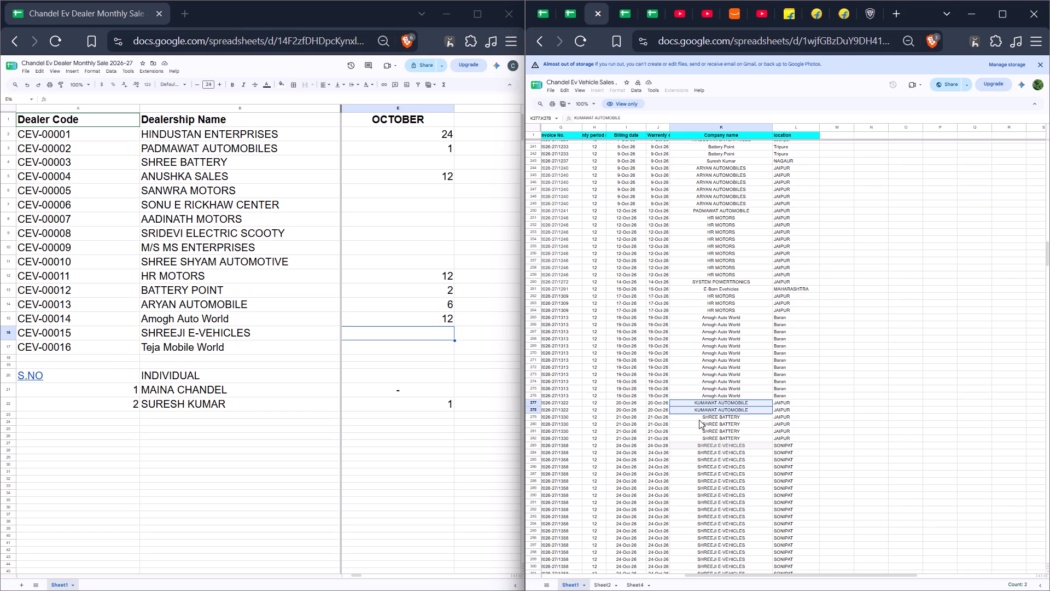
{"action": "left_click_drag", "start_coordinate": [693, 420], "coordinate": [693, 439]}
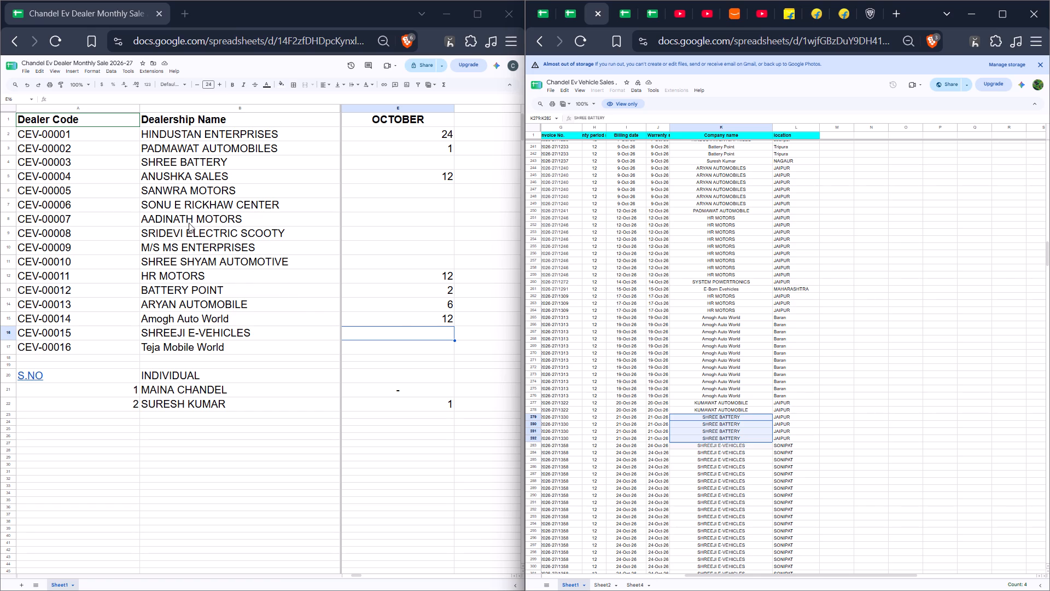
{"action": "left_click", "coordinate": [447, 164]}
{"action": "key", "text": "4"}
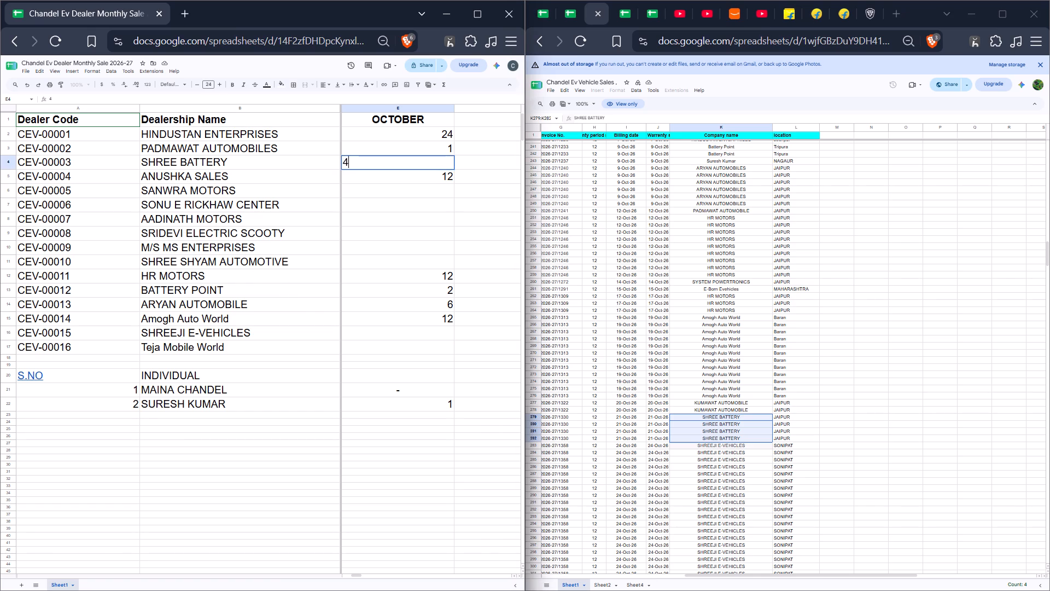
{"action": "left_click", "coordinate": [447, 327]}
Count the 24-Oct-26 SHREEJI E-VEHICLES entries in K283:K314 of the vehicle sales sheet and enter 32 as that dealer's October sale.
{"action": "scroll", "coordinate": [748, 465], "scroll_direction": "down", "scroll_amount": 1}
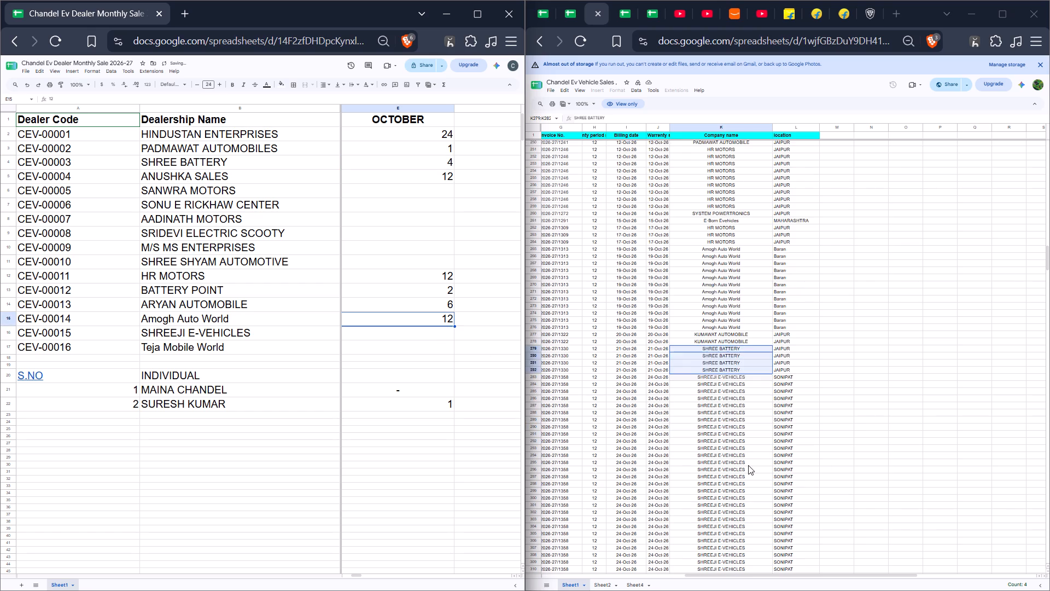
{"action": "scroll", "coordinate": [748, 465], "scroll_direction": "down", "scroll_amount": 1}
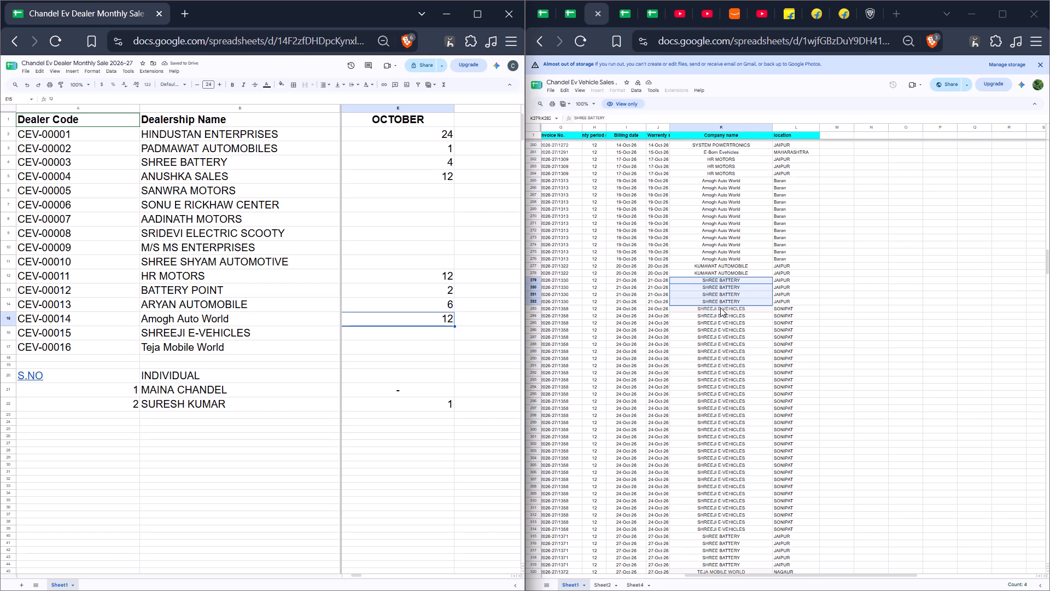
{"action": "left_click_drag", "start_coordinate": [720, 308], "coordinate": [729, 533]}
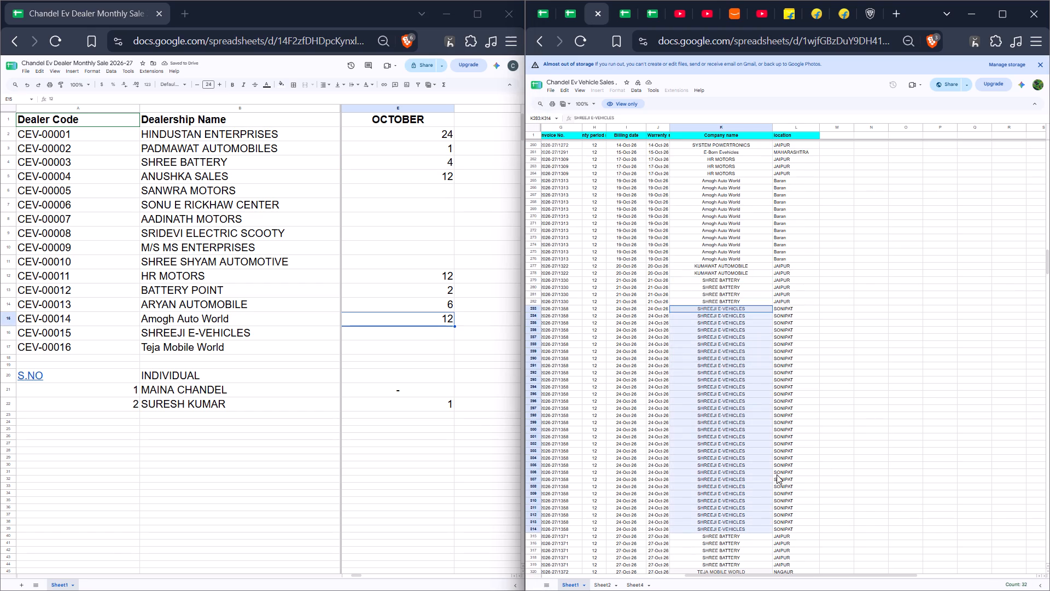
{"action": "left_click", "coordinate": [386, 331]}
{"action": "type", "text": "32"}
{"action": "left_click", "coordinate": [392, 355]}
Count the 27-Oct-26 SHREE BATTERY vehicles in K315:K319 of the vehicle sales sheet and update that dealer's October sale to 9.
{"action": "scroll", "coordinate": [741, 424], "scroll_direction": "down", "scroll_amount": 2}
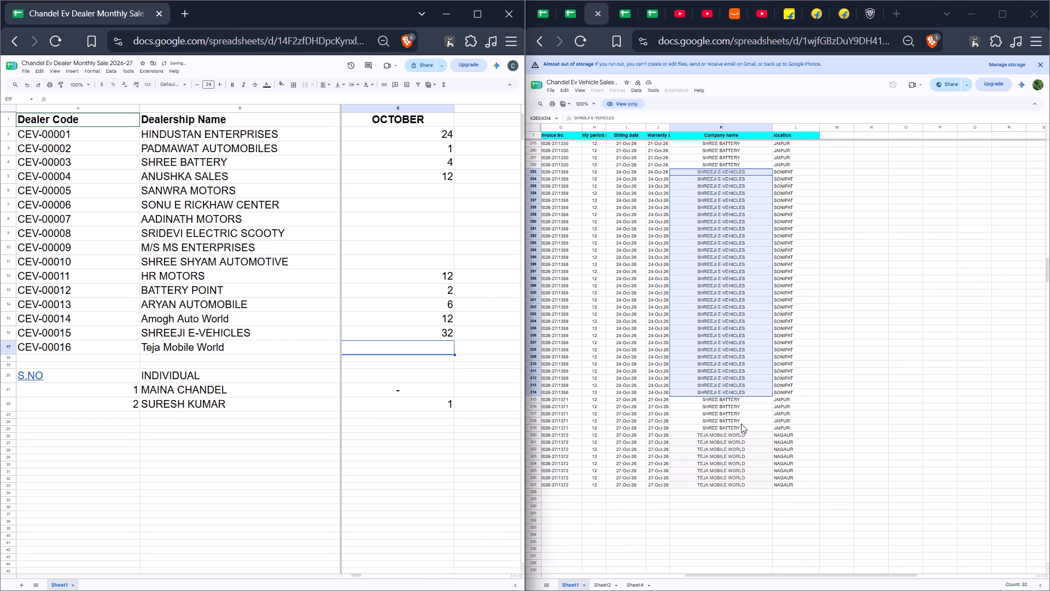
{"action": "left_click_drag", "start_coordinate": [723, 403], "coordinate": [730, 433]}
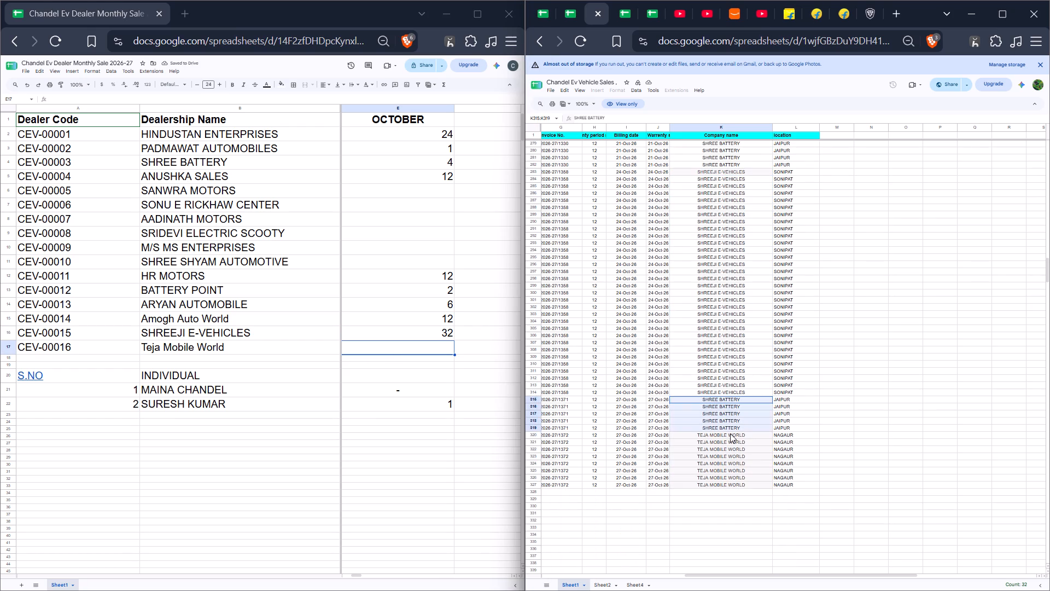
{"action": "left_click_drag", "start_coordinate": [730, 433], "coordinate": [733, 428]}
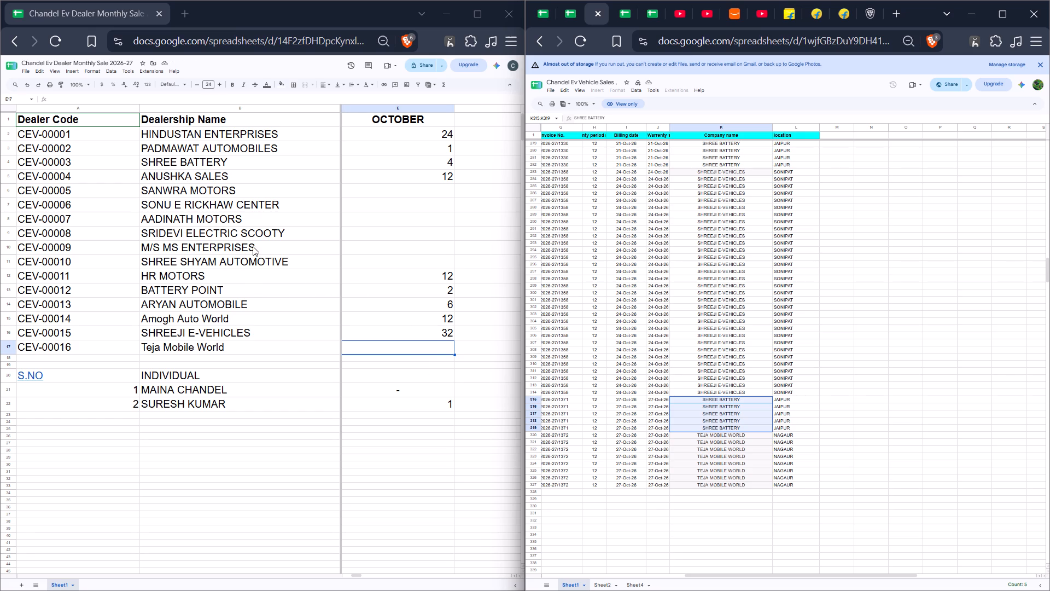
{"action": "left_click", "coordinate": [421, 157]}
{"action": "key", "text": "BackSpace"}
{"action": "key", "text": "9"}
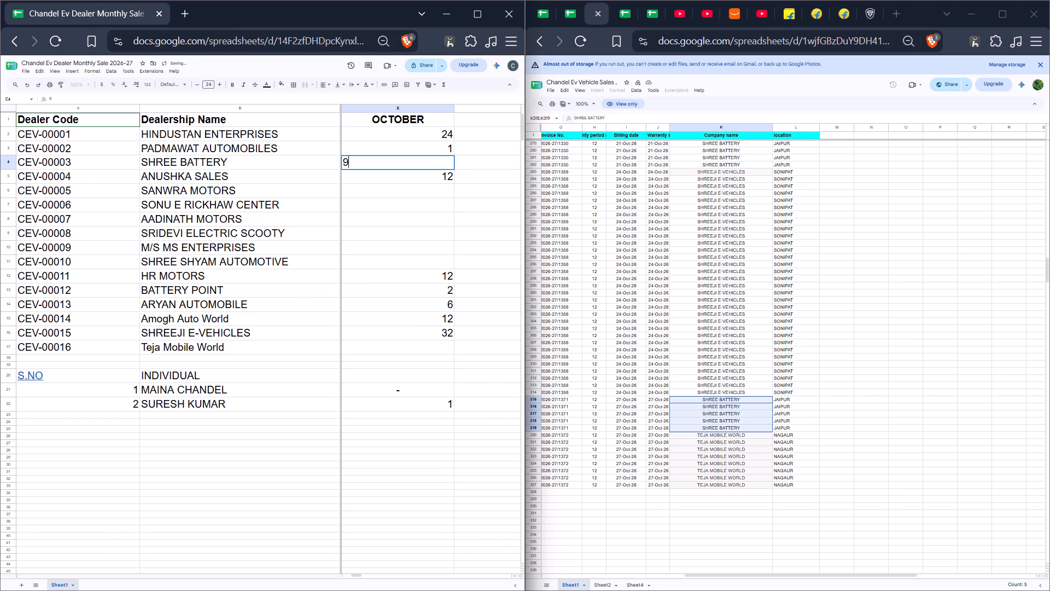
{"action": "key", "text": "Return"}
Count the 27-Oct-26 TEJA MOBILE WORLD vehicles in K320:K327 of the vehicle sales sheet and enter 8 as that dealer's October sale.
{"action": "left_click_drag", "start_coordinate": [750, 438], "coordinate": [753, 486]}
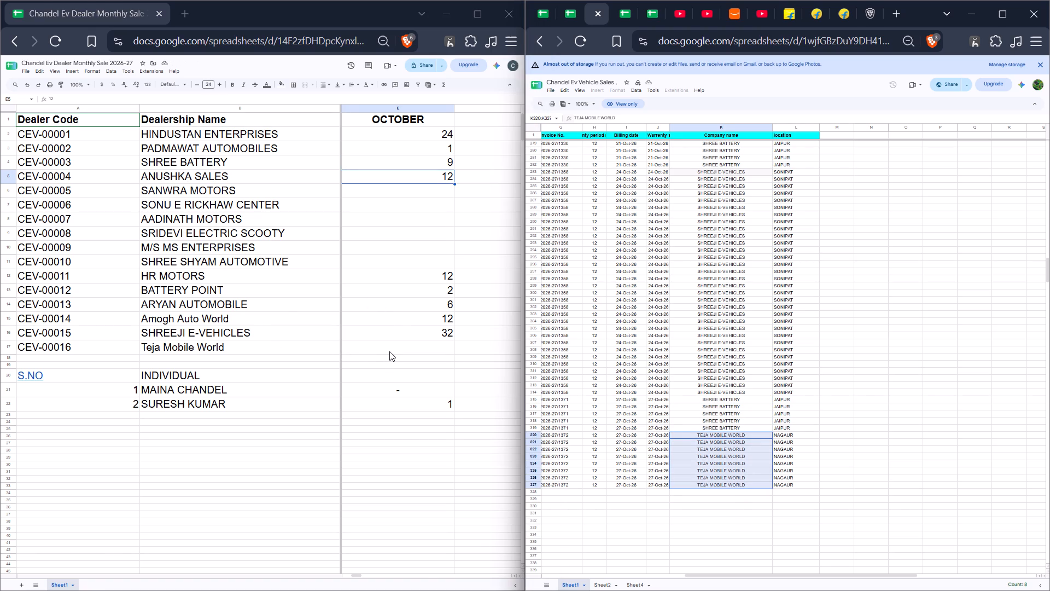
{"action": "left_click", "coordinate": [389, 351]}
{"action": "key", "text": "8"}
{"action": "left_click", "coordinate": [394, 365]}
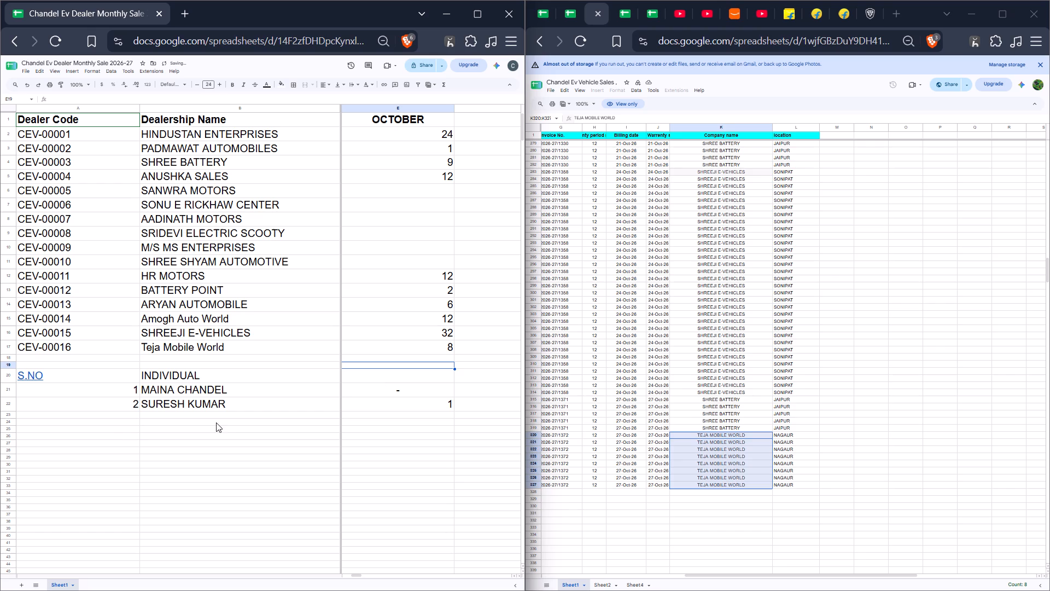
Copy SYSTEM POWERTRONICS and E-Born Evehicles from K260:K261 of the vehicle sales sheet into the INDIVIDUAL list at B23:B24.
{"action": "scroll", "coordinate": [709, 390], "scroll_direction": "up", "scroll_amount": 3}
{"action": "scroll", "coordinate": [720, 339], "scroll_direction": "up", "scroll_amount": 2}
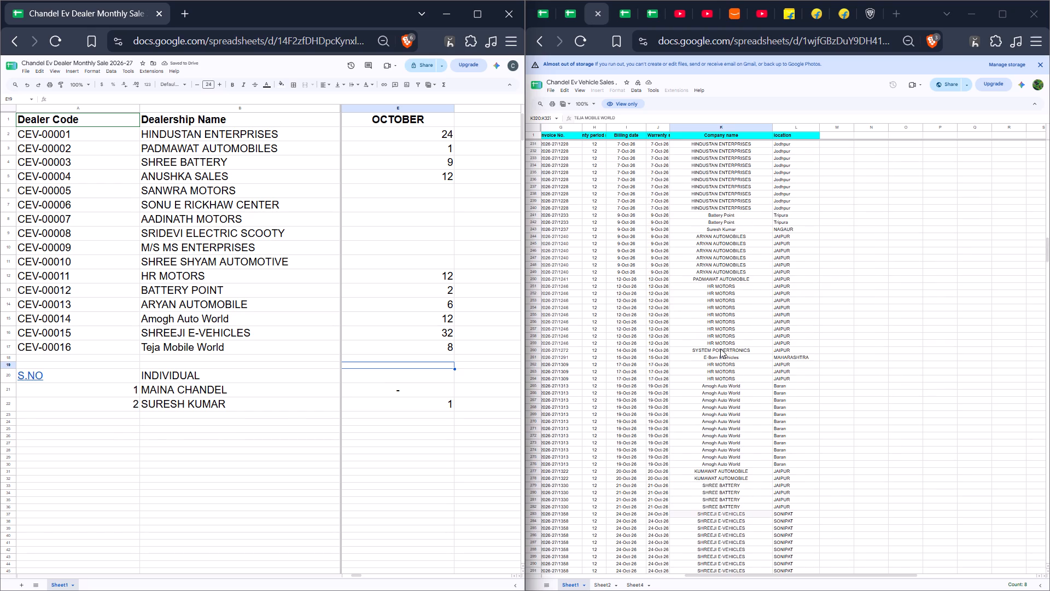
{"action": "left_click_drag", "start_coordinate": [720, 351], "coordinate": [720, 357]}
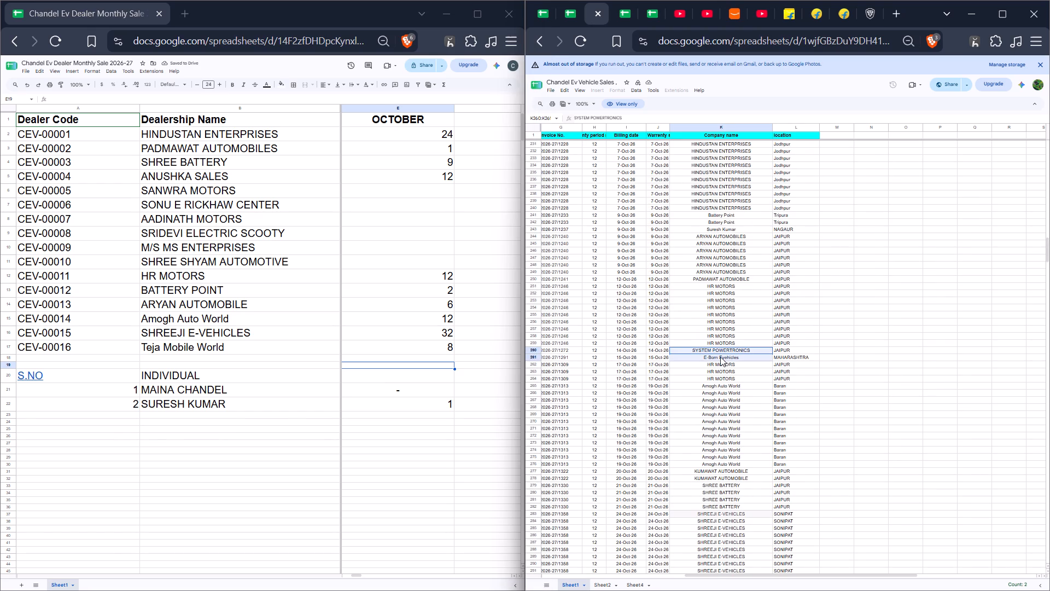
{"action": "key", "text": "ctrl+c"}
{"action": "key", "text": "ctrl+c"}
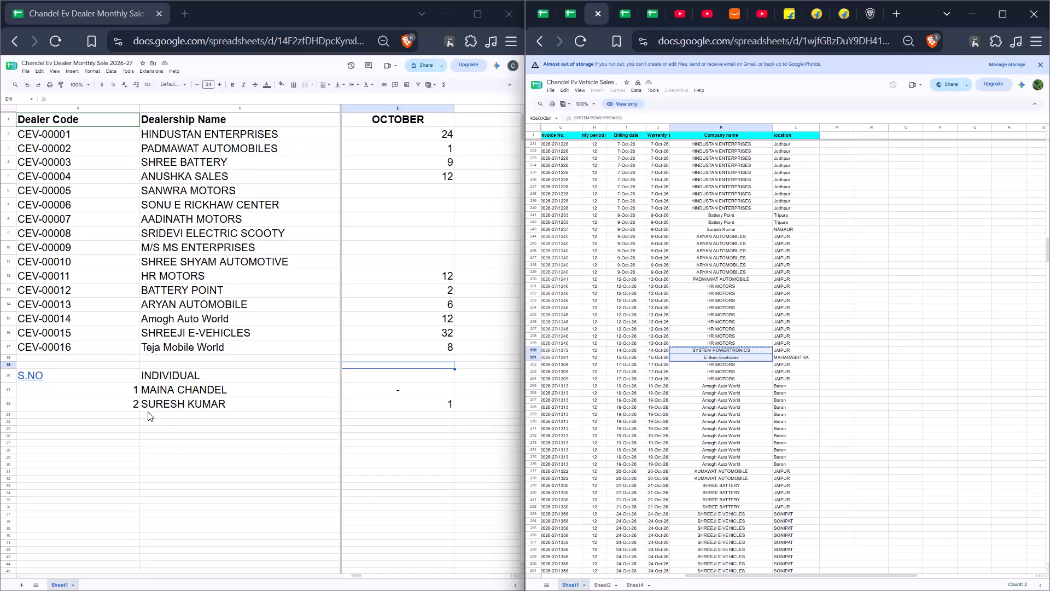
{"action": "left_click", "coordinate": [139, 413]}
{"action": "left_click", "coordinate": [150, 415]}
{"action": "key", "text": "ctrl+v"}
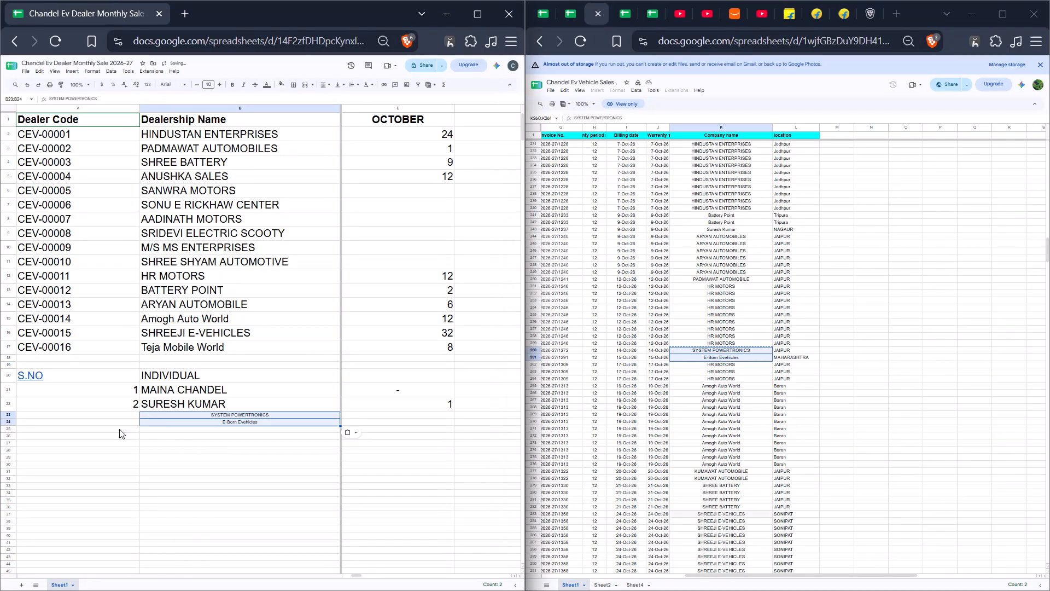
Number the SYSTEM POWERTRONICS and E-Born Evehicles rows 3 and 4 in the S.NO column.
{"action": "left_click", "coordinate": [118, 417]}
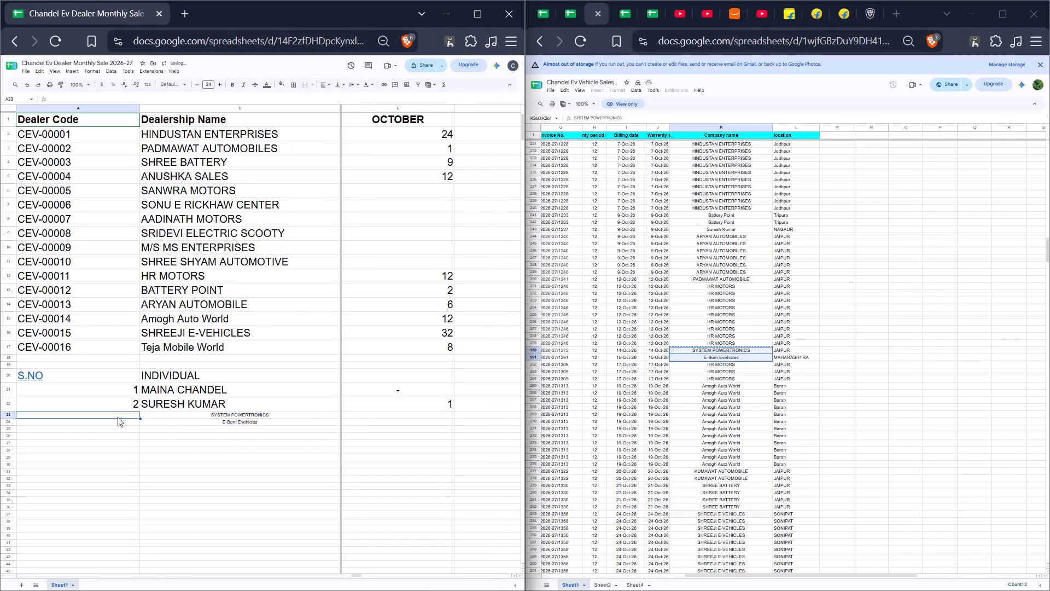
{"action": "key", "text": "3"}
{"action": "key", "text": "Return"}
{"action": "key", "text": "4"}
{"action": "key", "text": "Return"}
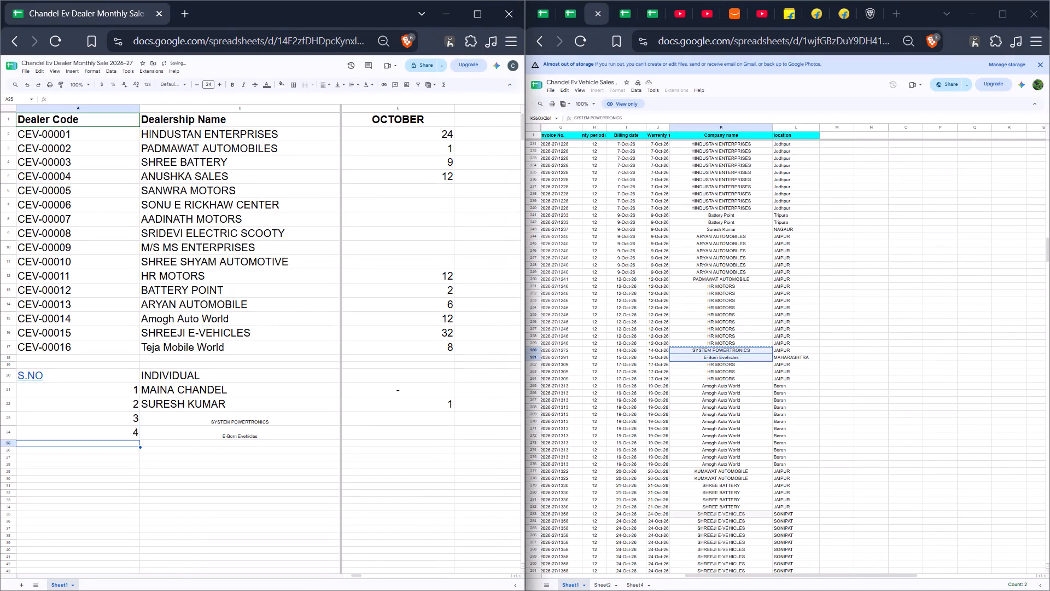
Enter 1 as the October sale for both SYSTEM POWERTRONICS and E-Born Evehicles.
{"action": "key", "text": "Right"}
{"action": "key", "text": "Right"}
{"action": "key", "text": "Up"}
{"action": "key", "text": "Right"}
{"action": "key", "text": "Right"}
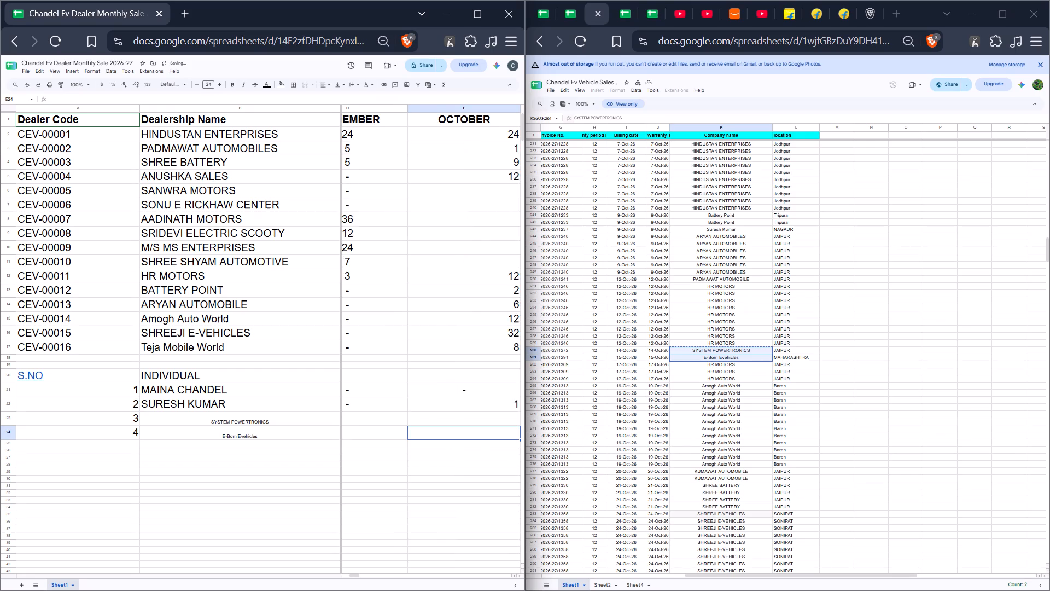
{"action": "key", "text": "Right"}
{"action": "key", "text": "Left"}
{"action": "key", "text": "Up"}
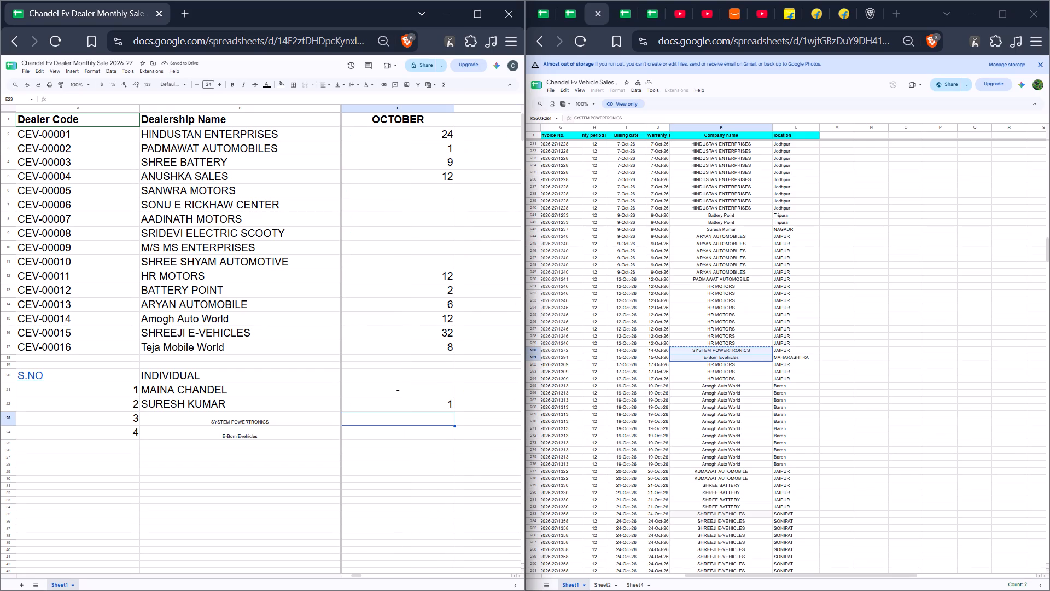
{"action": "key", "text": "1"}
{"action": "key", "text": "Return"}
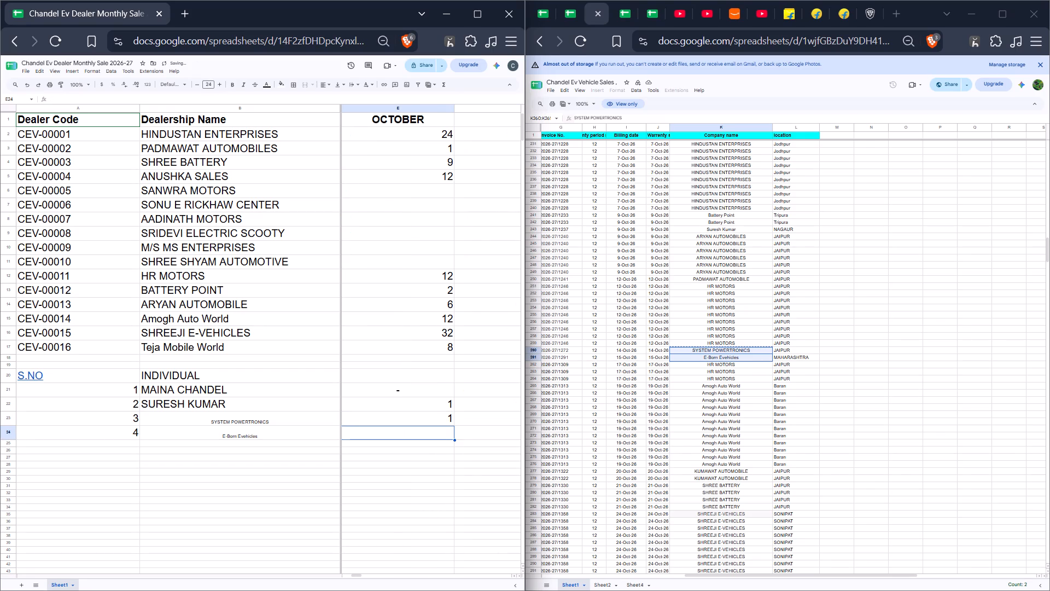
{"action": "key", "text": "1"}
{"action": "key", "text": "Return"}
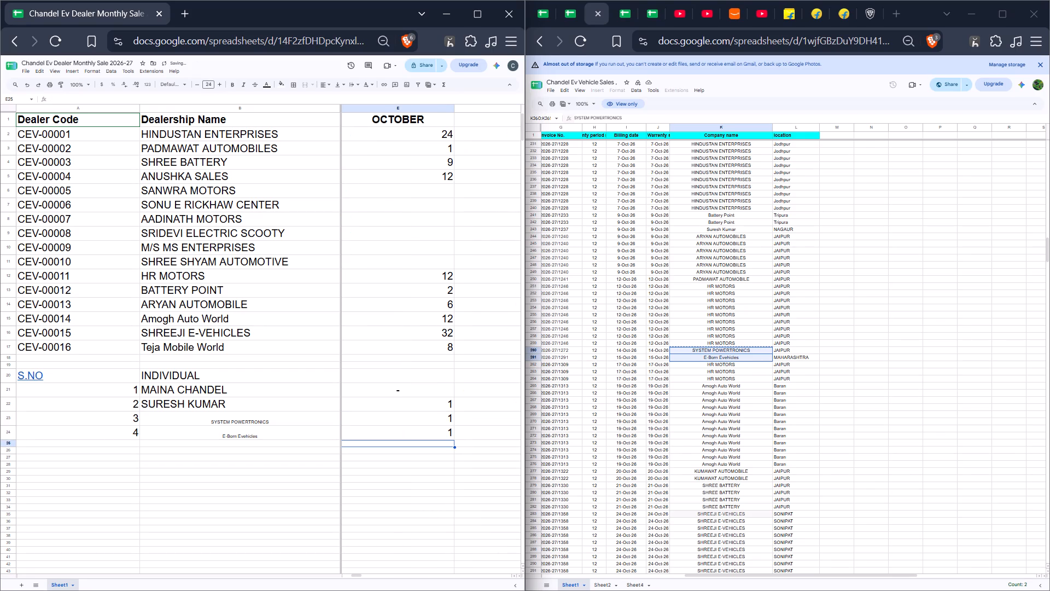
{"action": "key", "text": "Left"}
{"action": "key", "text": "Right"}
{"action": "key", "text": "Right"}
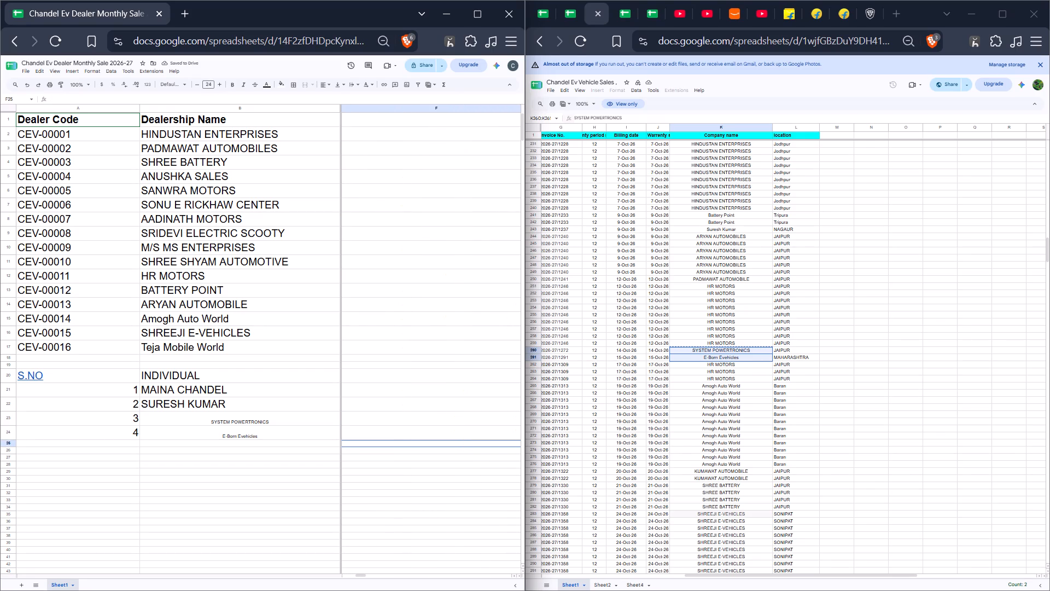
{"action": "key", "text": "Left"}
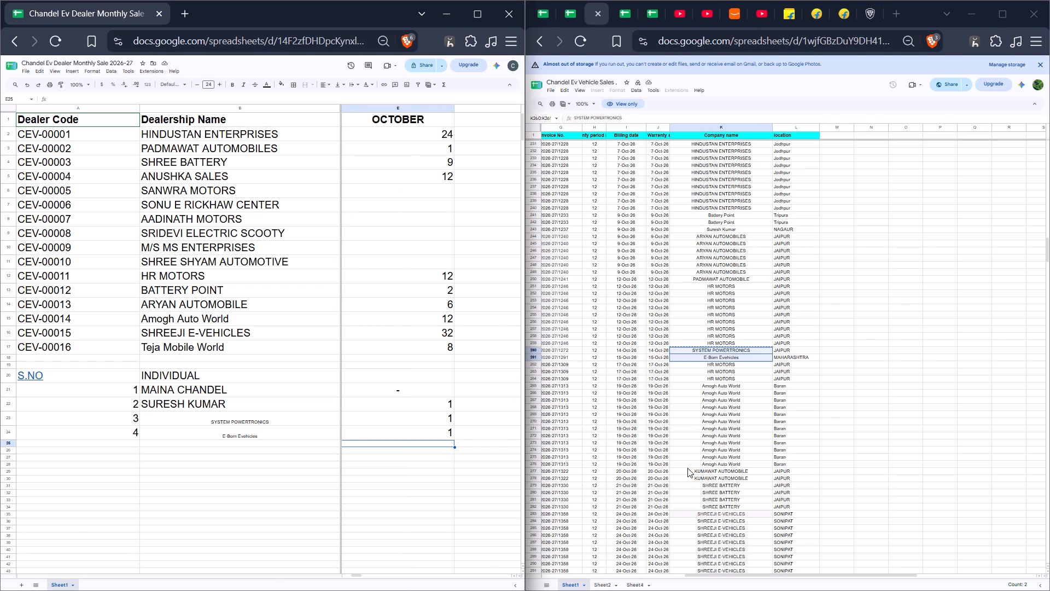
Copy KUMAWAT AUTOMOBILE from K277 of the vehicle sales sheet into the INDIVIDUAL list at B25, with October sale 2 and S.NO 5.
{"action": "left_click", "coordinate": [703, 469]}
{"action": "key", "text": "ctrl+c"}
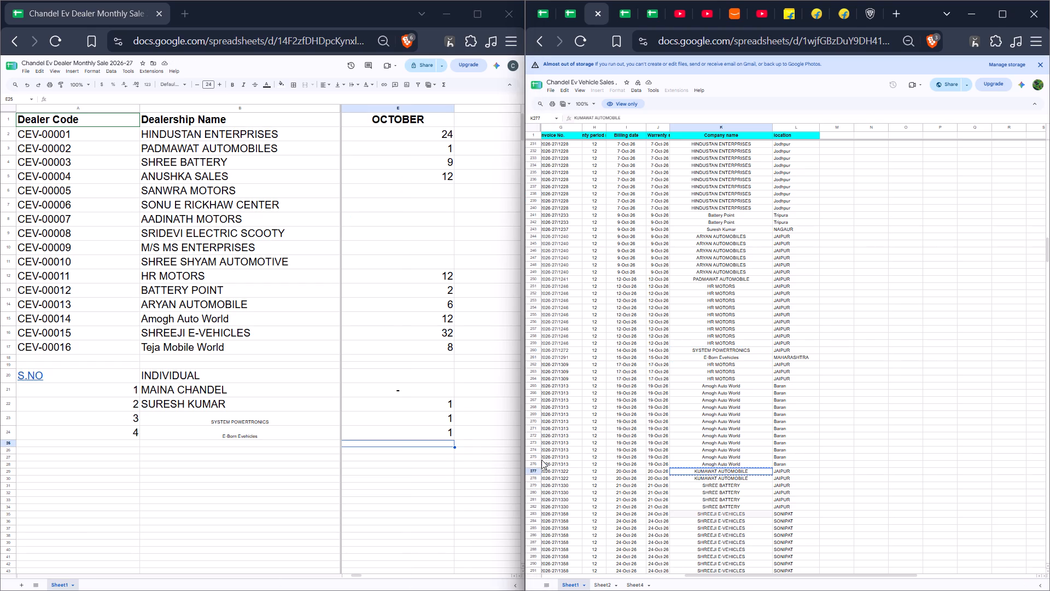
{"action": "left_click", "coordinate": [156, 444]}
{"action": "key", "text": "ctrl+v"}
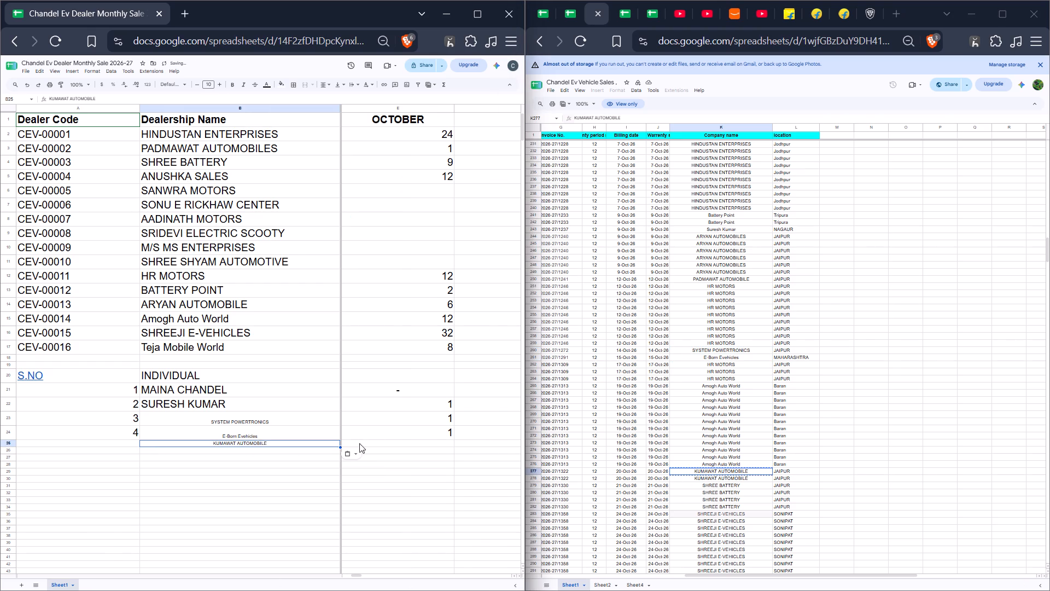
{"action": "left_click", "coordinate": [386, 444]}
{"action": "key", "text": "2"}
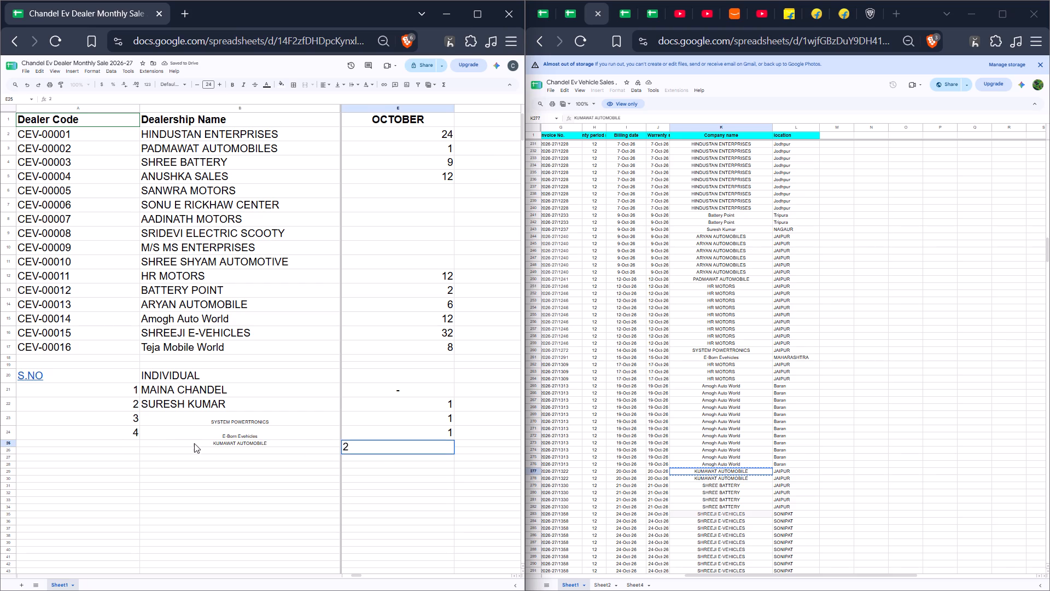
{"action": "left_click", "coordinate": [129, 443]}
{"action": "key", "text": "5"}
{"action": "key", "text": "Return"}
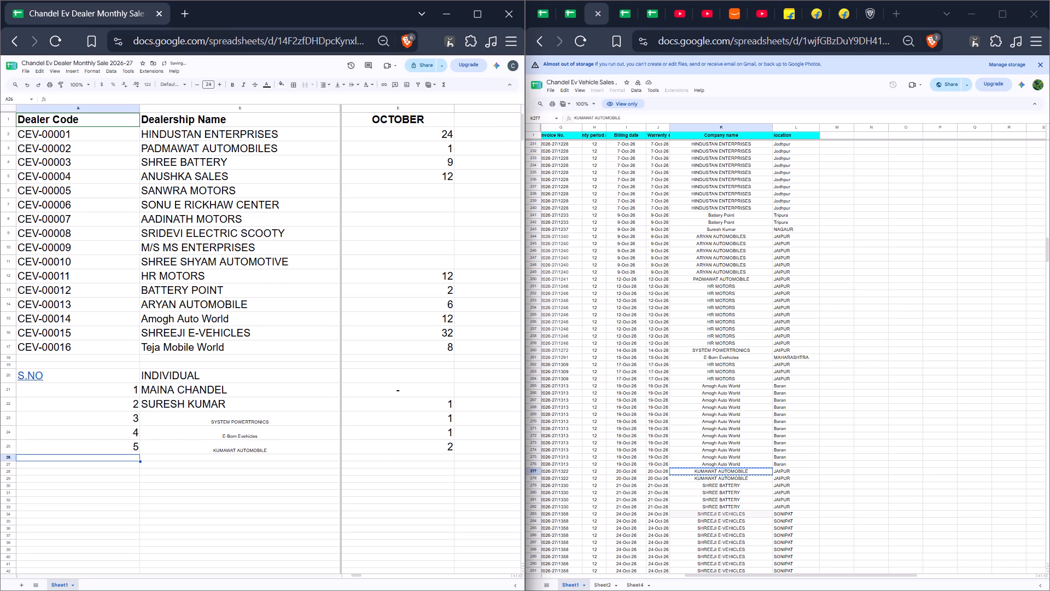
Set the font size of A23:B25 in the INDIVIDUAL list to 24.
{"action": "key", "text": "Up"}
{"action": "key", "text": "Up"}
{"action": "key", "text": "Up"}
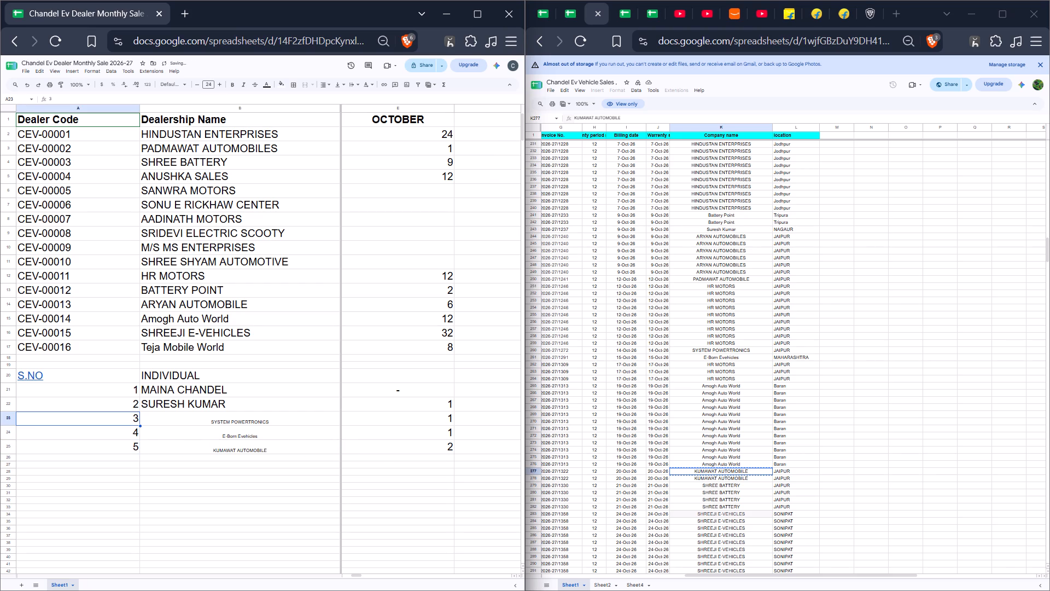
{"action": "key", "text": "shift+Down"}
{"action": "key", "text": "shift+Down"}
{"action": "key", "text": "shift+Right"}
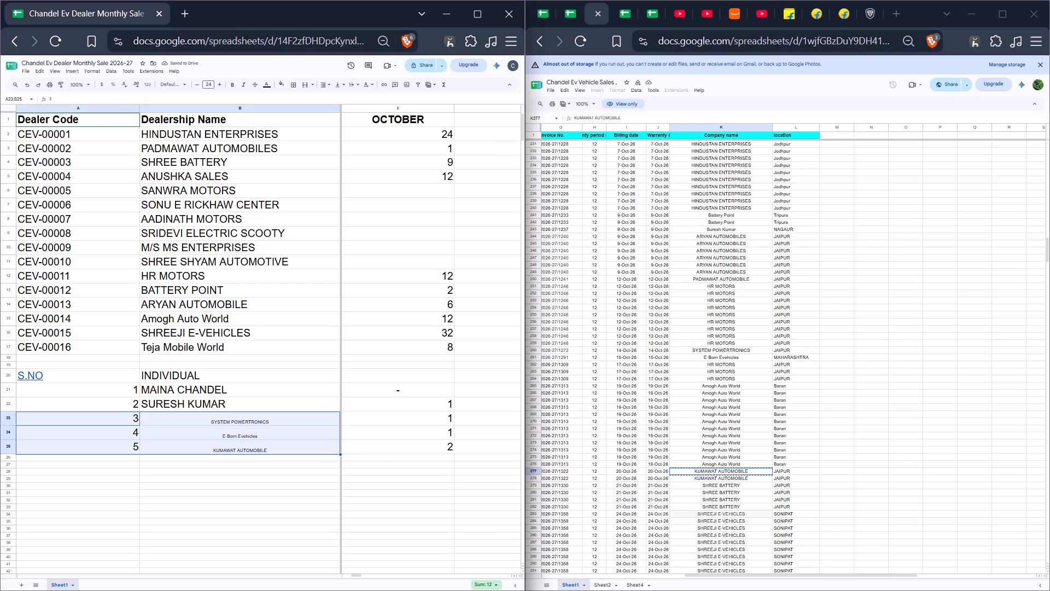
{"action": "left_click", "coordinate": [218, 86]}
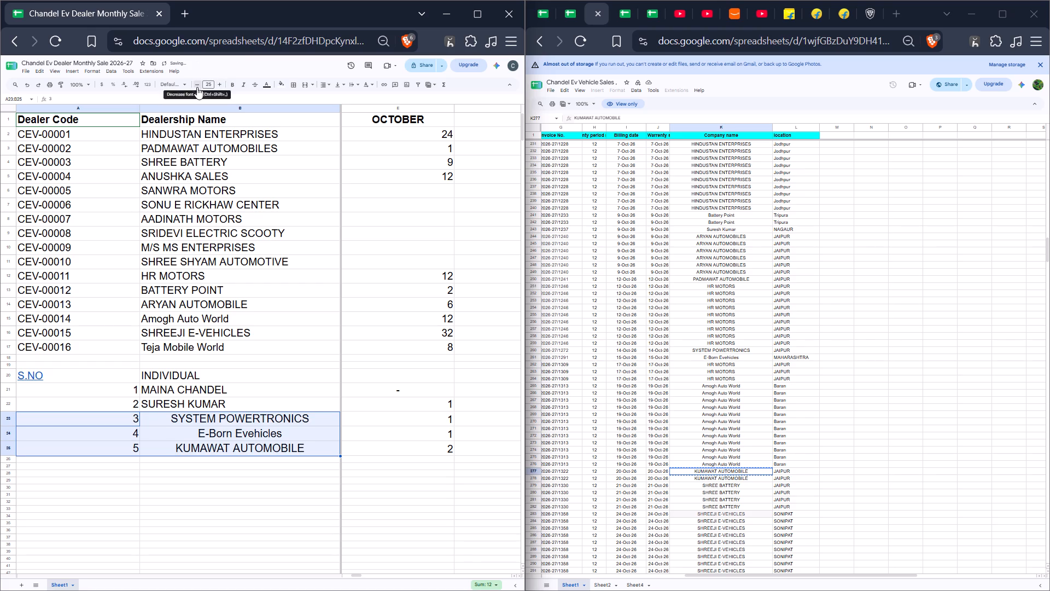
{"action": "left_click", "coordinate": [197, 87]}
{"action": "left_click", "coordinate": [372, 494]}
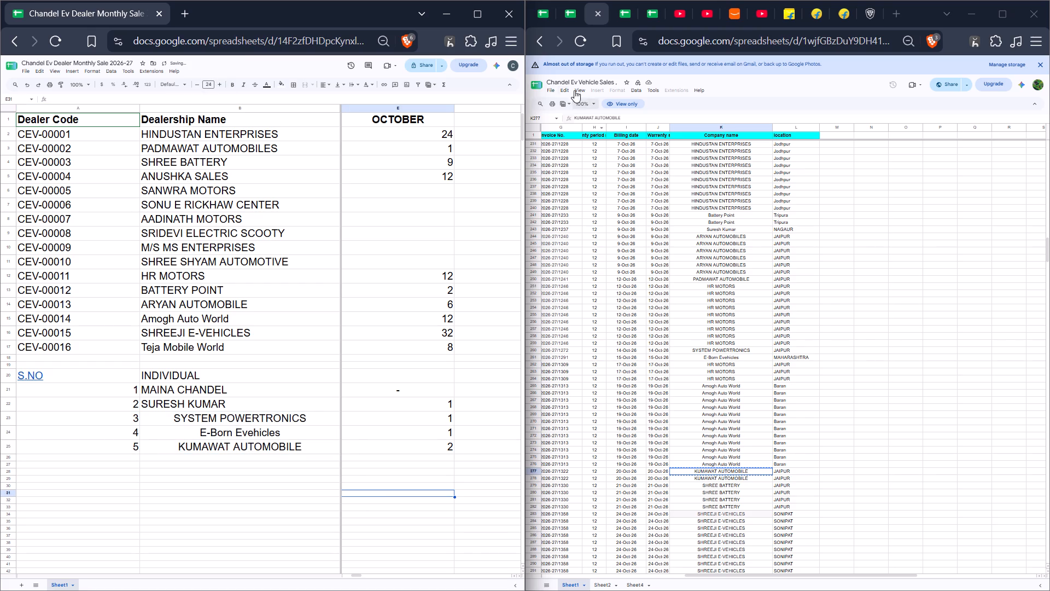
Maximize the window of the dealer monthly sale sheet.
{"action": "left_click", "coordinate": [479, 15]}
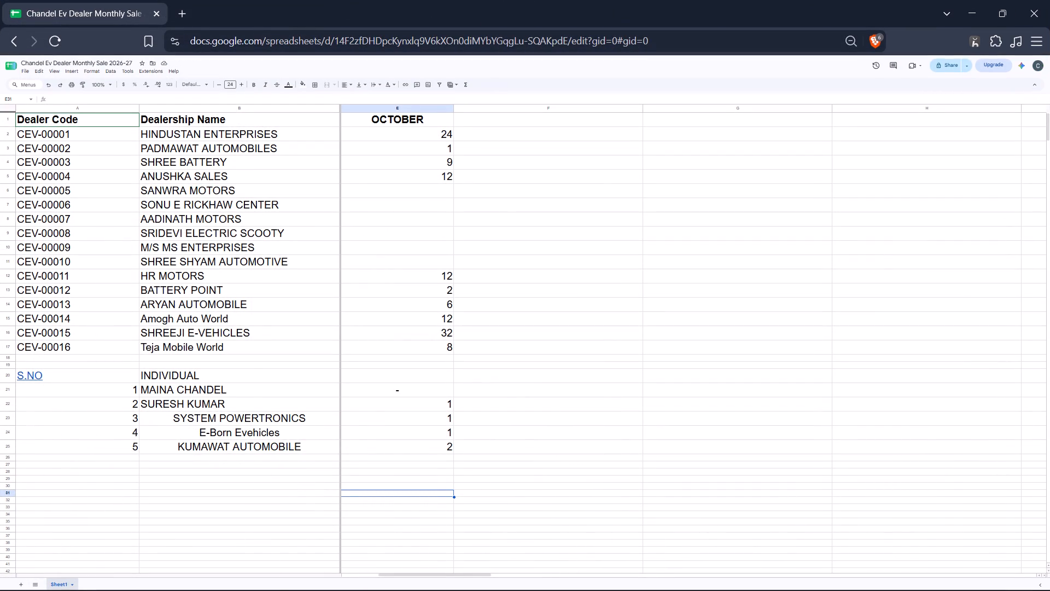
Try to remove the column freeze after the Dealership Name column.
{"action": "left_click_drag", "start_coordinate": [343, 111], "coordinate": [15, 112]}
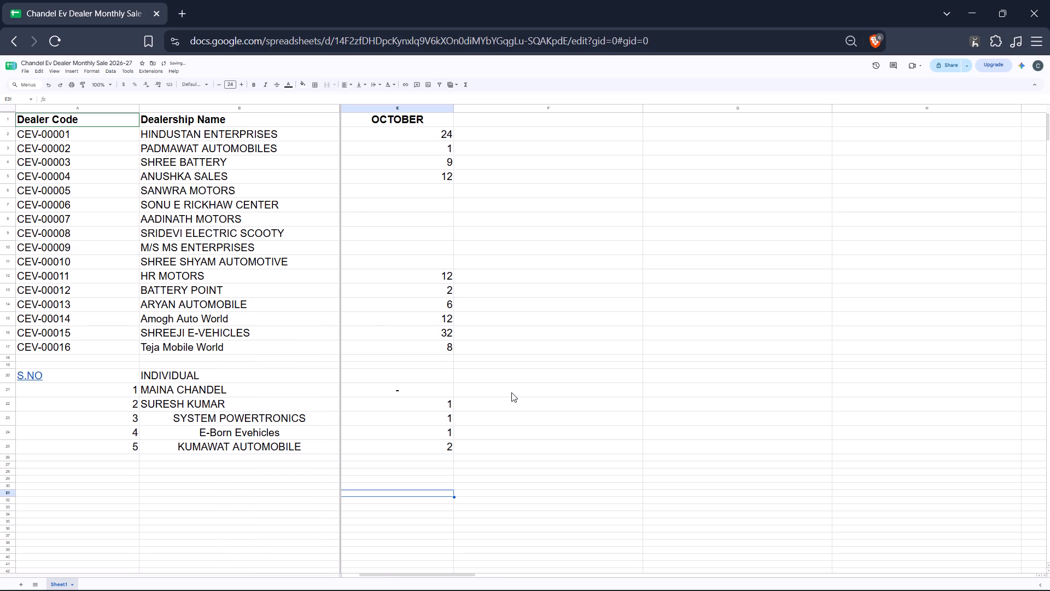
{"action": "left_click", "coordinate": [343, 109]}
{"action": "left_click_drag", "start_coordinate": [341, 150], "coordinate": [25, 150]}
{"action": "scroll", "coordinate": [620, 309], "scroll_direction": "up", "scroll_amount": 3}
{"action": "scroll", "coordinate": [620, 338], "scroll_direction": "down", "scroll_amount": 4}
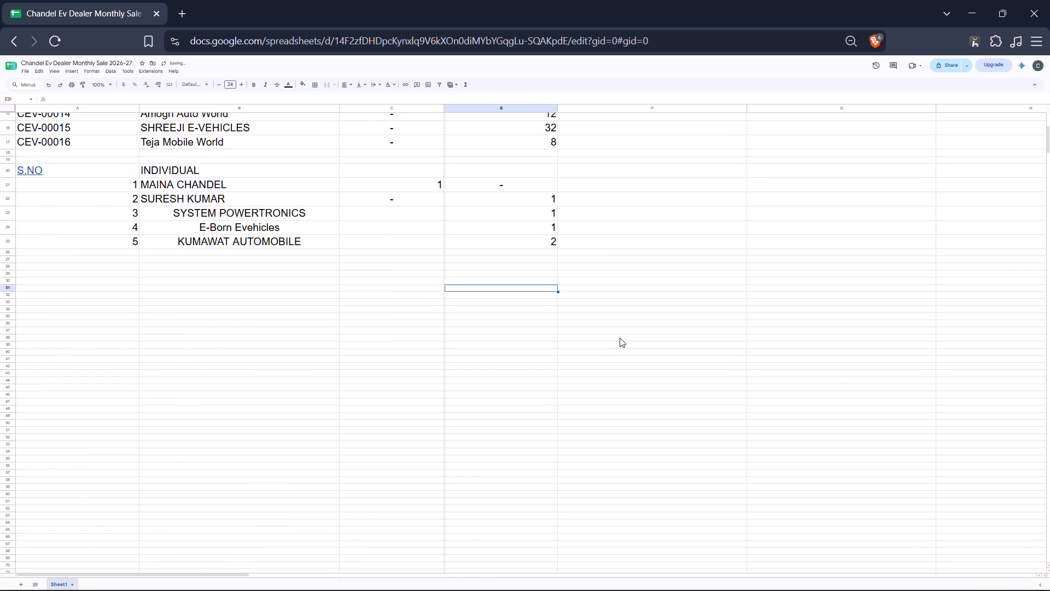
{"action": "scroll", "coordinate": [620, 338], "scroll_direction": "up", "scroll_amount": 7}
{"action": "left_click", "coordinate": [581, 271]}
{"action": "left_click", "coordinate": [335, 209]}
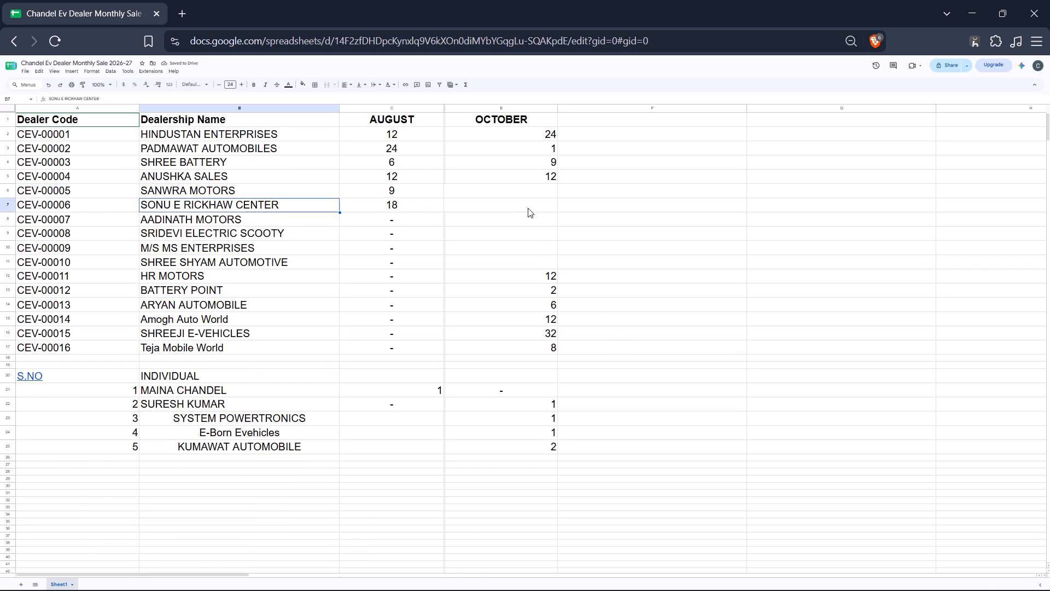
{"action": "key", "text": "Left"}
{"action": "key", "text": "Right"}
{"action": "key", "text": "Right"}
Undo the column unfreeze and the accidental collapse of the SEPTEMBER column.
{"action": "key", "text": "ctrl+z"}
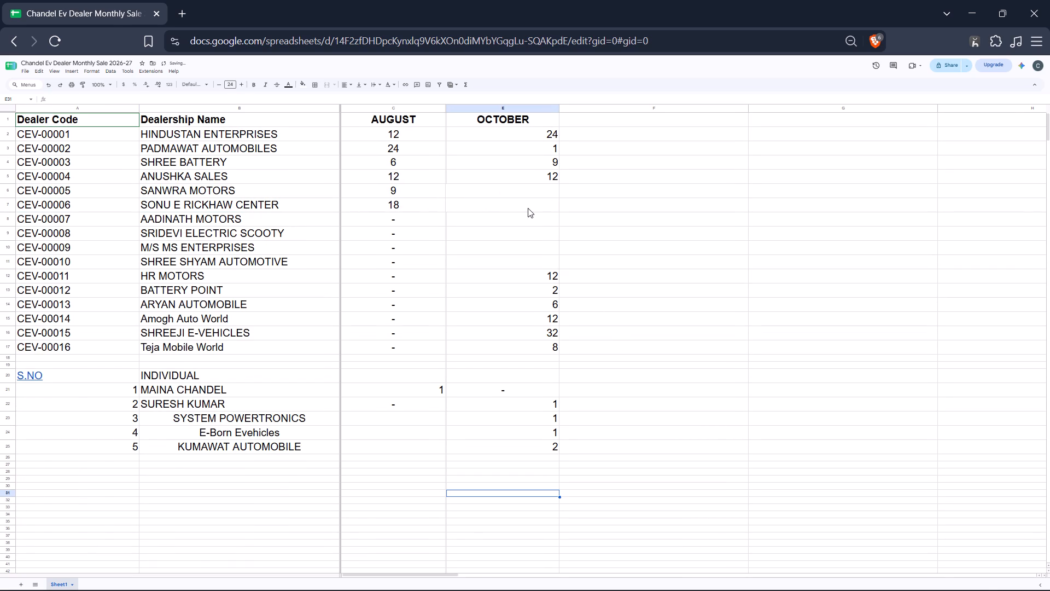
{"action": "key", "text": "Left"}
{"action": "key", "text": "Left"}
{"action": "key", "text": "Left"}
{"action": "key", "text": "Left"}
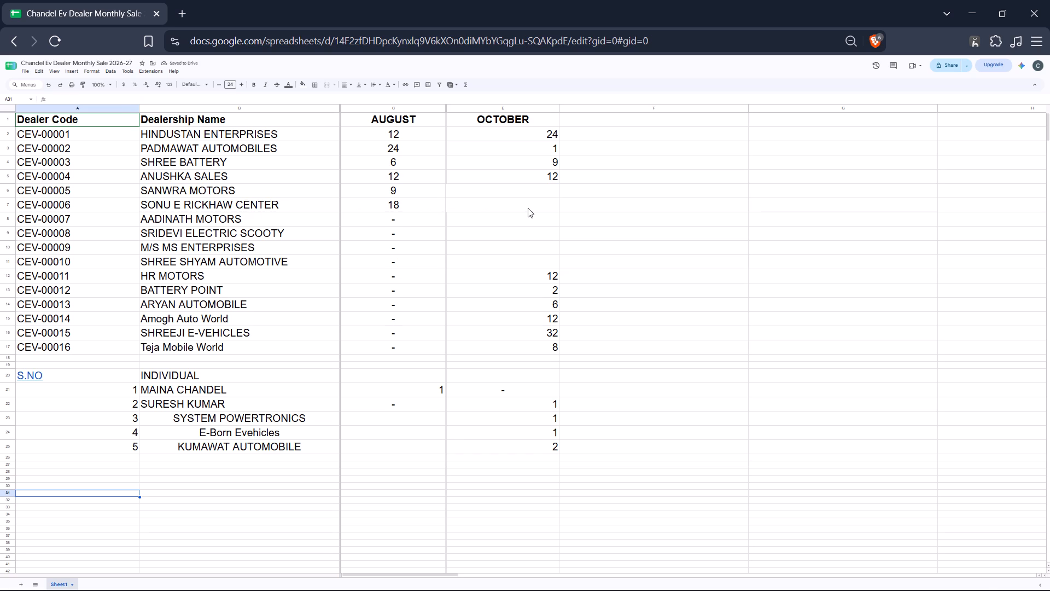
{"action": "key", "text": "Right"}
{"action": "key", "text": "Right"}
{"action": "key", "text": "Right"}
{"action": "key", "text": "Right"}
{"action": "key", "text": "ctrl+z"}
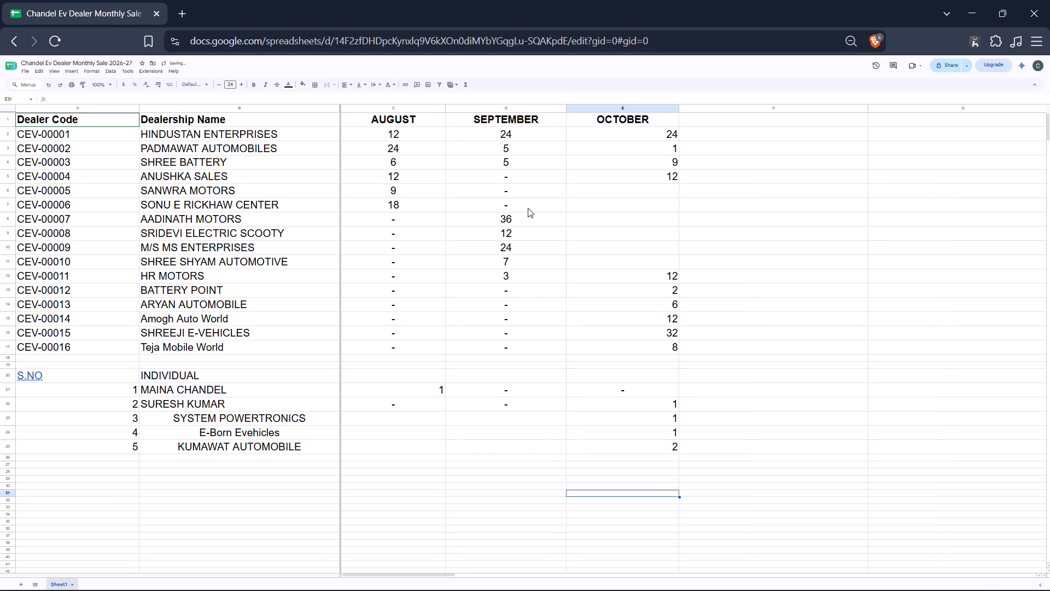
Unfreeze the Dealer Code and Dealership Name columns so that no columns stay frozen.
{"action": "key", "text": "Left"}
{"action": "key", "text": "Left"}
{"action": "key", "text": "Left"}
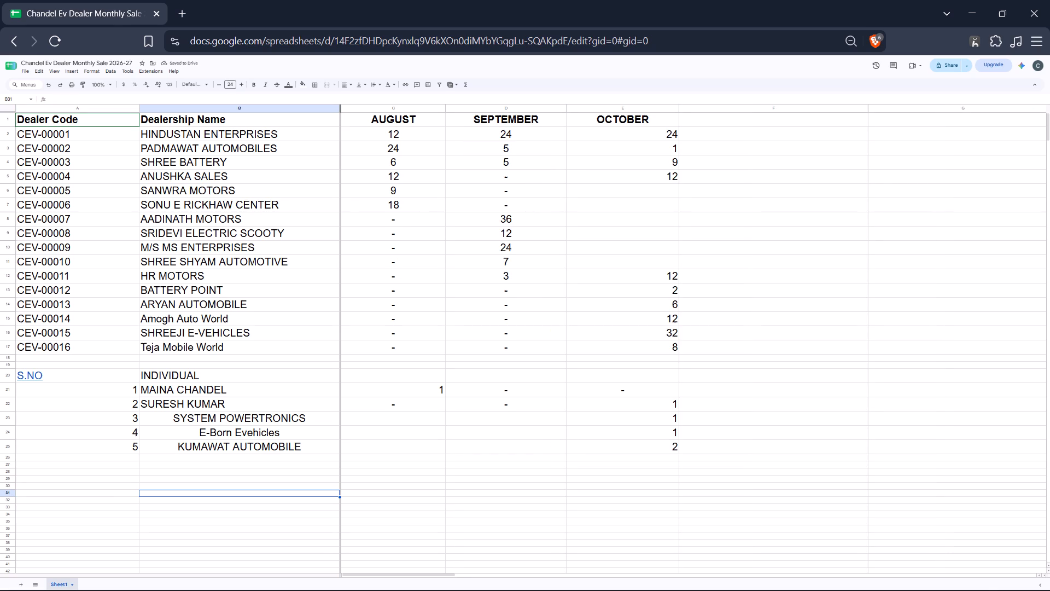
{"action": "left_click_drag", "start_coordinate": [342, 112], "coordinate": [49, 112]}
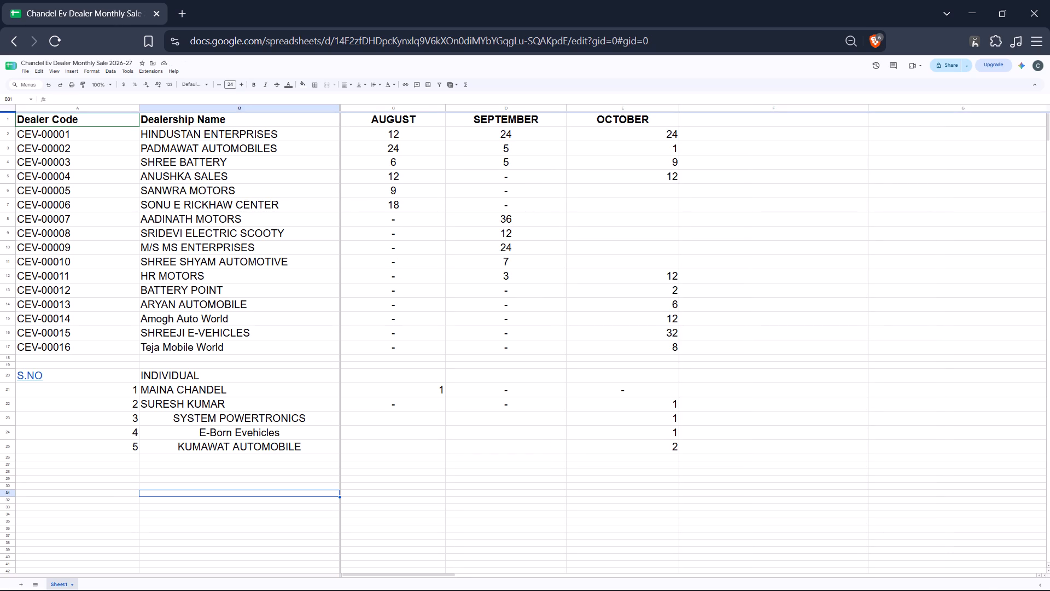
{"action": "left_click_drag", "start_coordinate": [49, 112], "coordinate": [335, 112]}
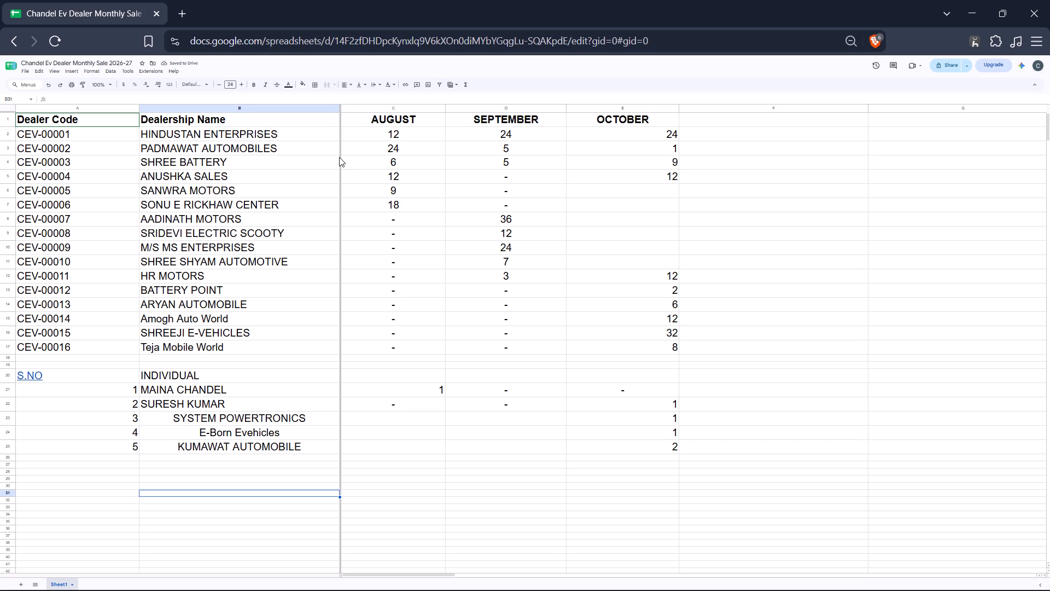
{"action": "left_click_drag", "start_coordinate": [341, 173], "coordinate": [26, 179]}
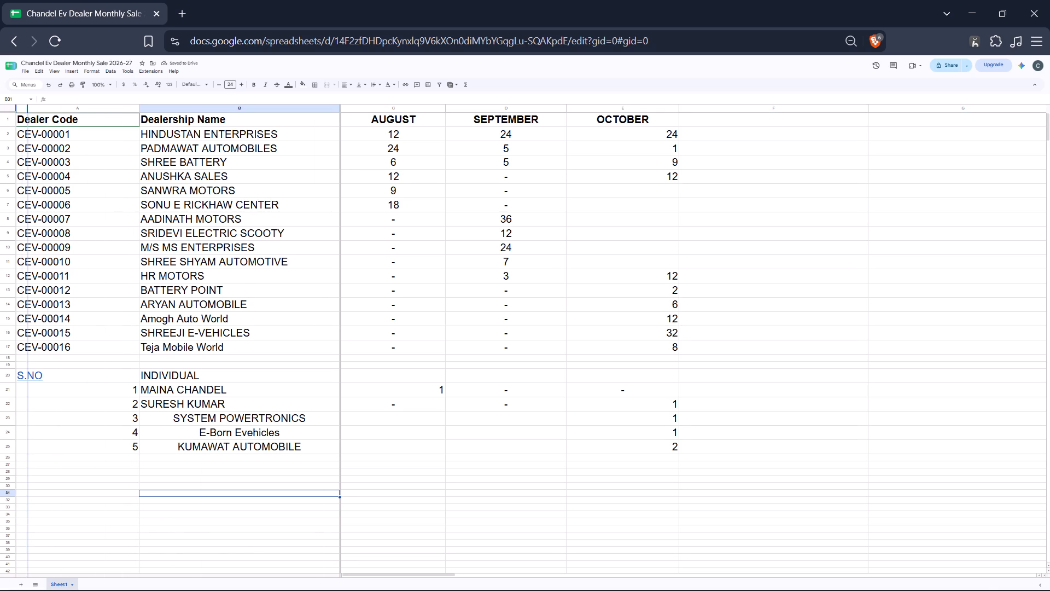
{"action": "left_click_drag", "start_coordinate": [26, 179], "coordinate": [22, 179]}
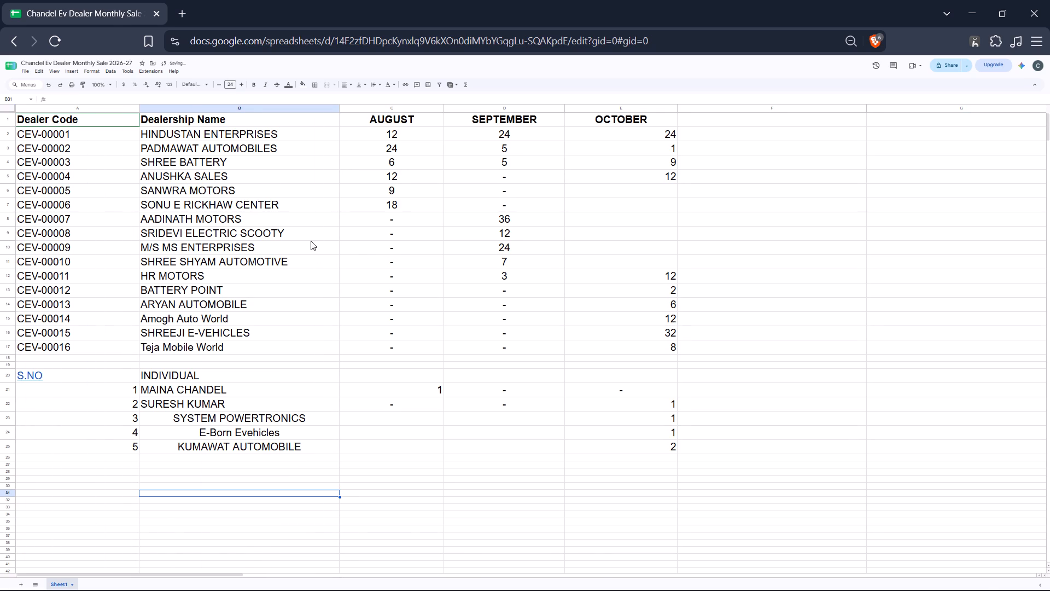
{"action": "scroll", "coordinate": [313, 228], "scroll_direction": "down", "scroll_amount": 3}
{"action": "scroll", "coordinate": [313, 228], "scroll_direction": "up", "scroll_amount": 5}
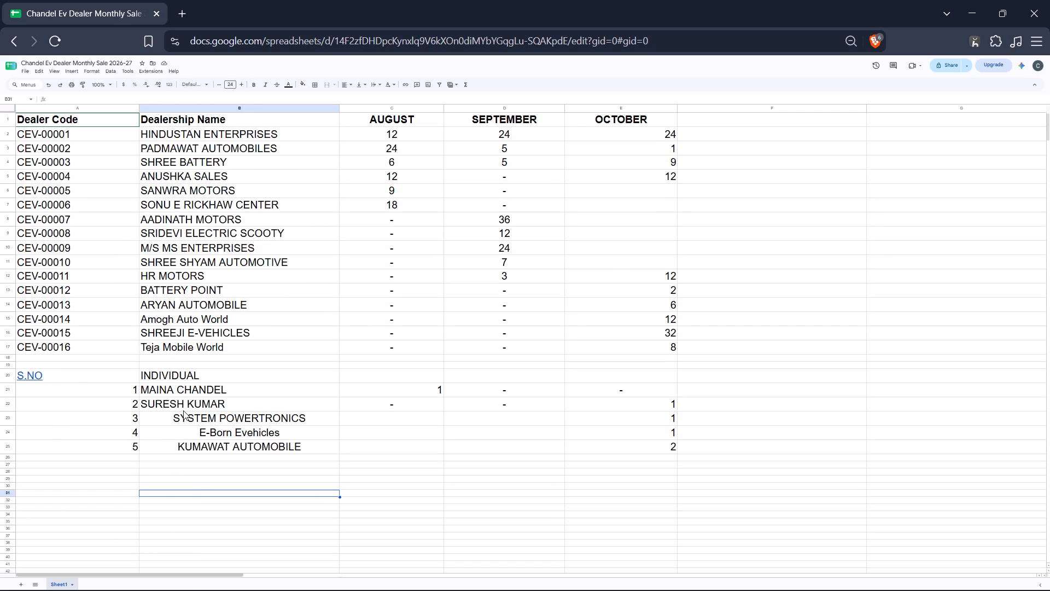
Center-align the AUGUST, SEPTEMBER and OCTOBER columns across C1:E36.
{"action": "key", "text": "ctrl+a"}
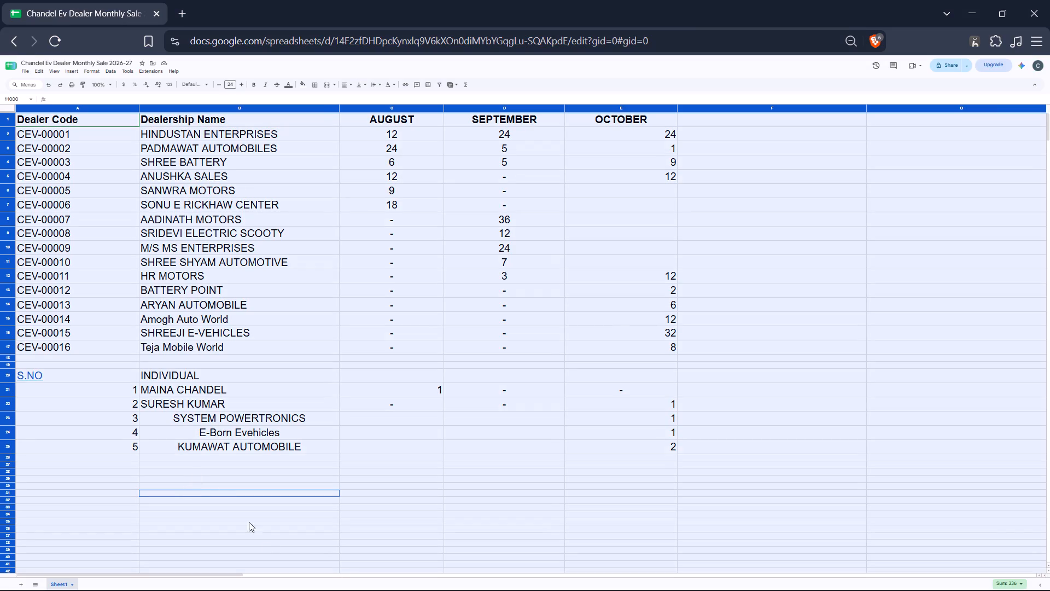
{"action": "left_click", "coordinate": [265, 543]}
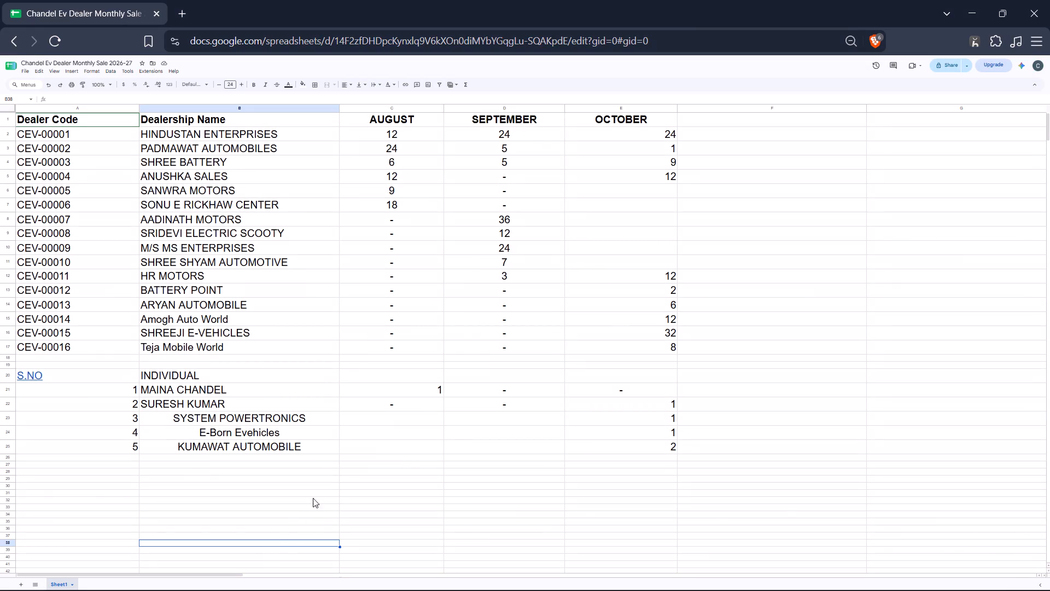
{"action": "left_click_drag", "start_coordinate": [672, 526], "coordinate": [388, 90]}
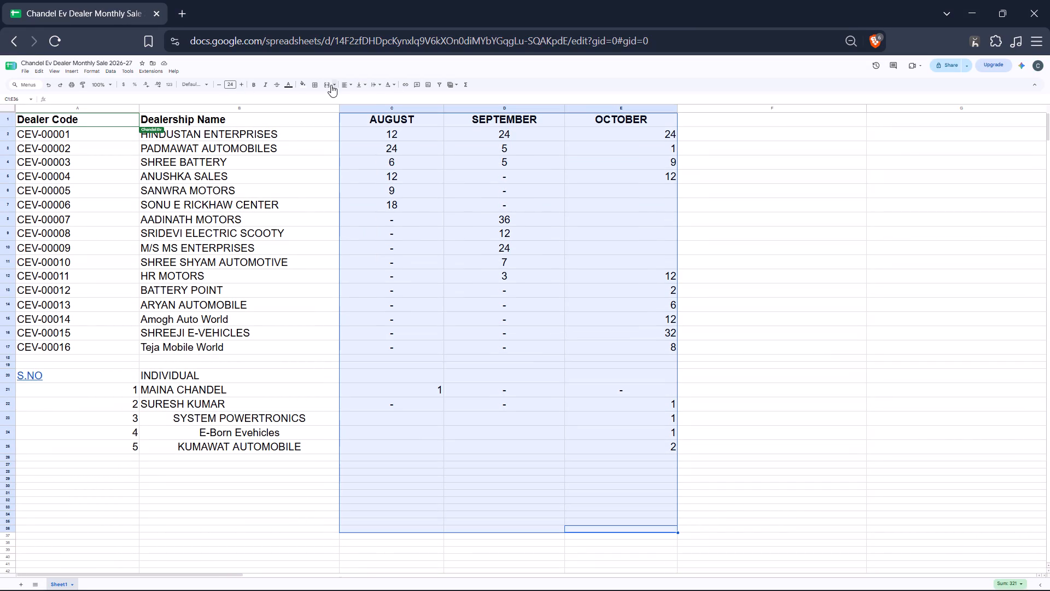
{"action": "left_click", "coordinate": [346, 87]}
{"action": "left_click", "coordinate": [353, 102]}
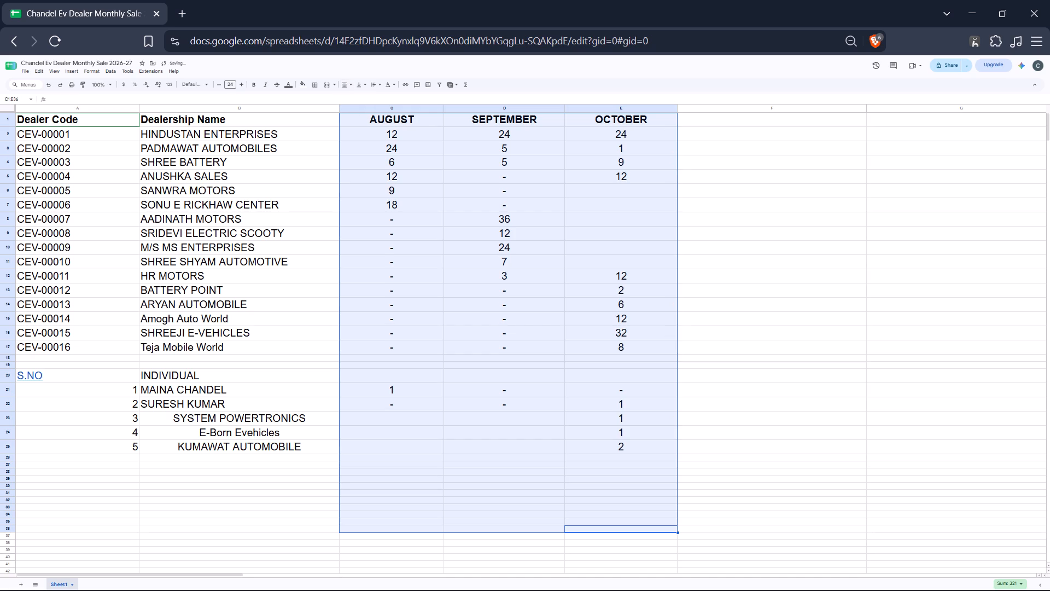
Left-align the INDIVIDUAL names in B21:B34.
{"action": "left_click_drag", "start_coordinate": [279, 518], "coordinate": [145, 388]}
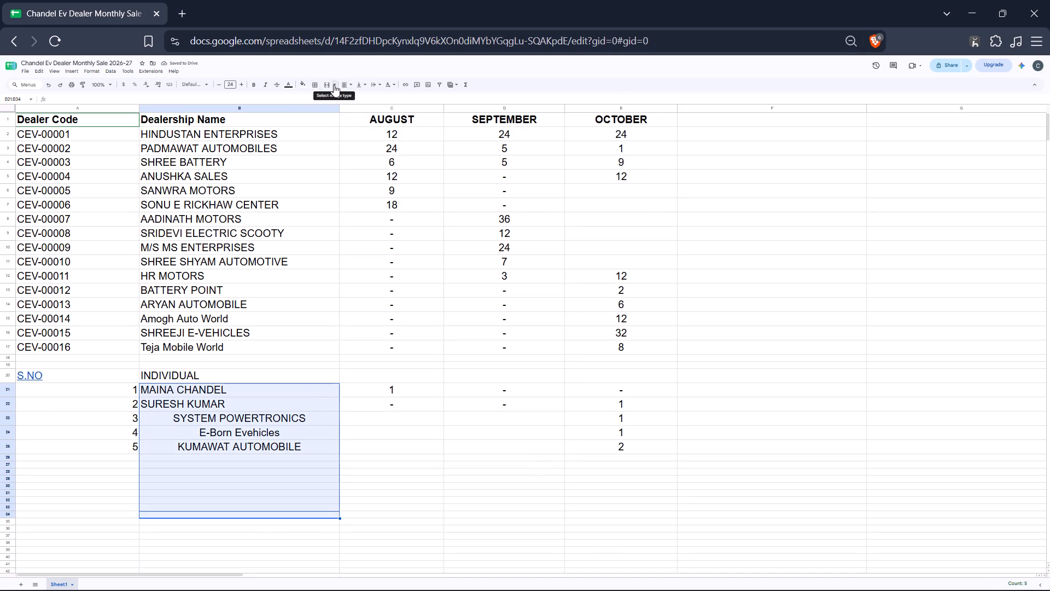
{"action": "left_click", "coordinate": [343, 85]}
{"action": "left_click", "coordinate": [347, 97]}
{"action": "left_click", "coordinate": [362, 466]}
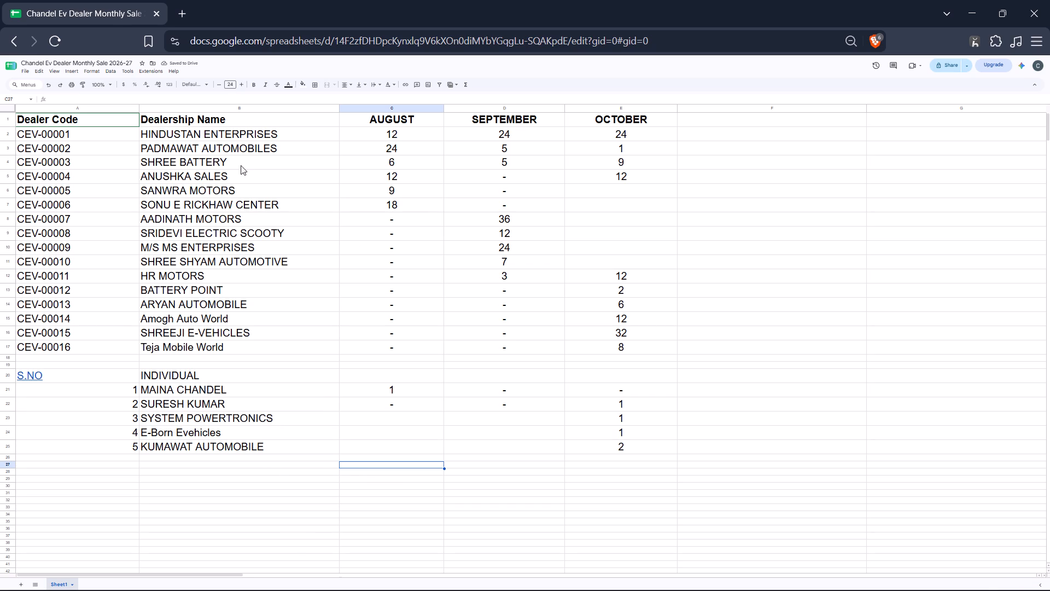
Switch to Calculator and add up the AUGUST sales counts: 12, 24, 6, 12, 9, 18 and 1.
{"action": "left_click", "coordinate": [779, 363]}
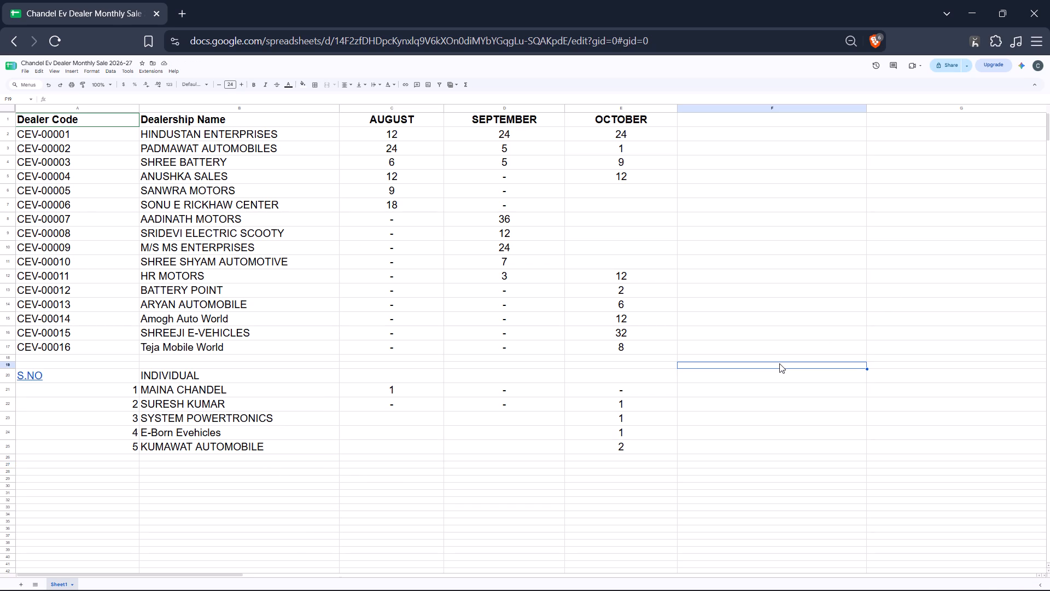
{"action": "type", "text": "CAL"}
{"action": "key", "text": "Return"}
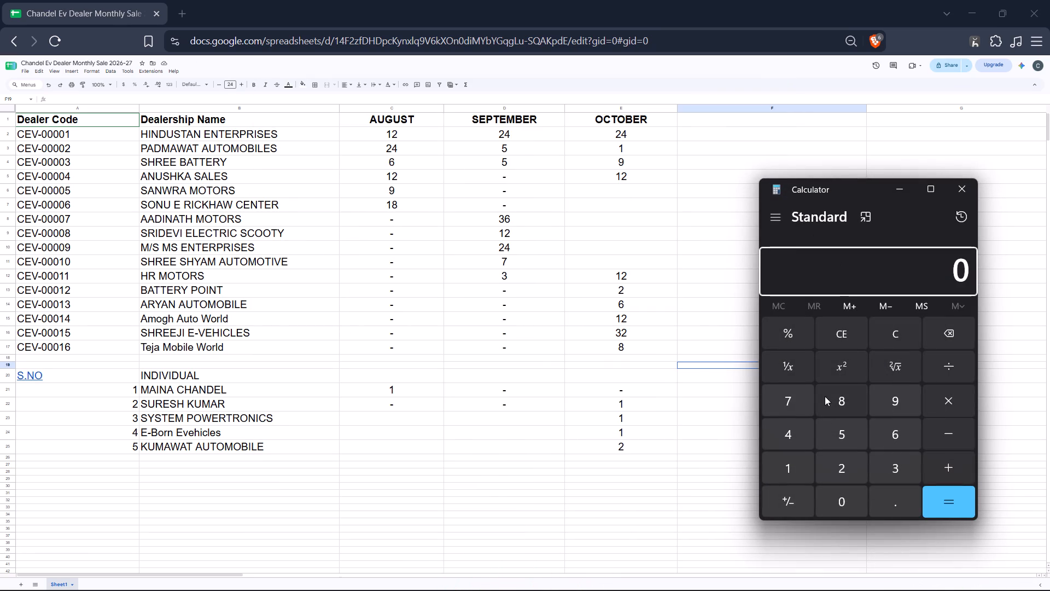
{"action": "left_click", "coordinate": [786, 470]}
{"action": "left_click", "coordinate": [839, 469]}
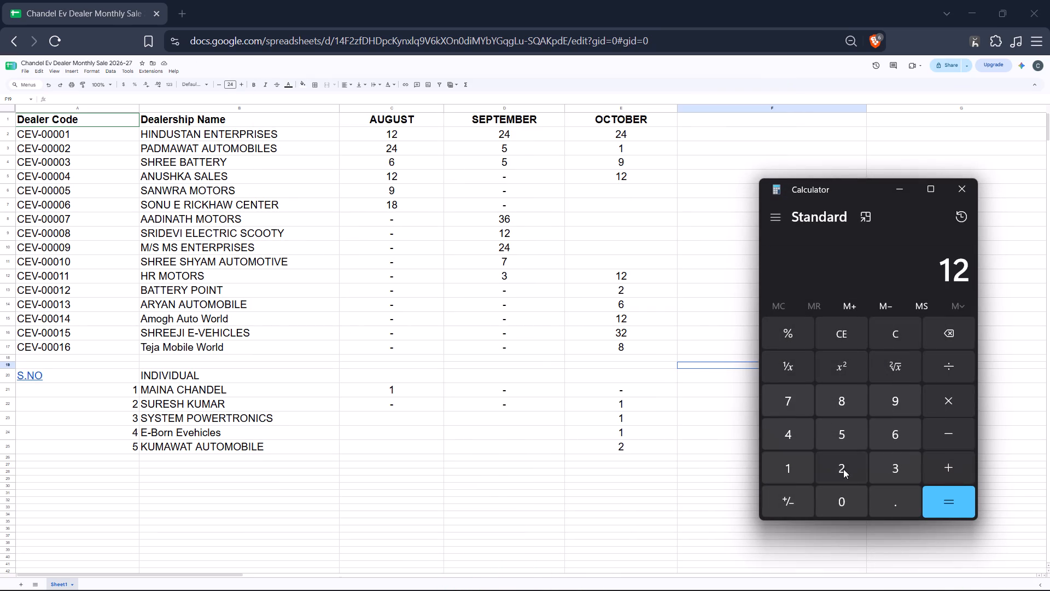
{"action": "key", "text": "shift+plus"}
{"action": "type", "text": "24"}
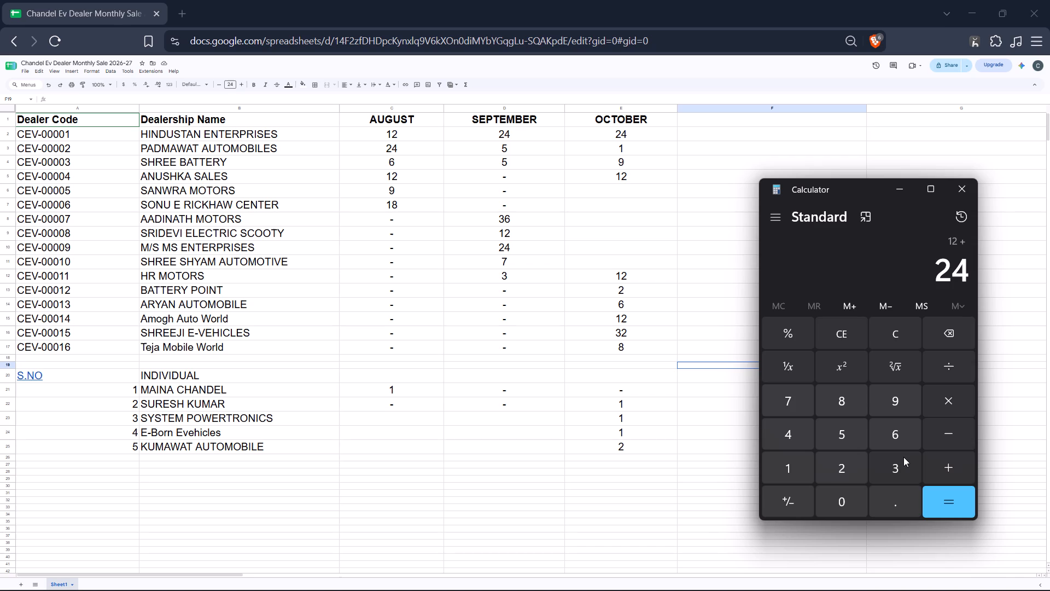
{"action": "key", "text": "shift+plus"}
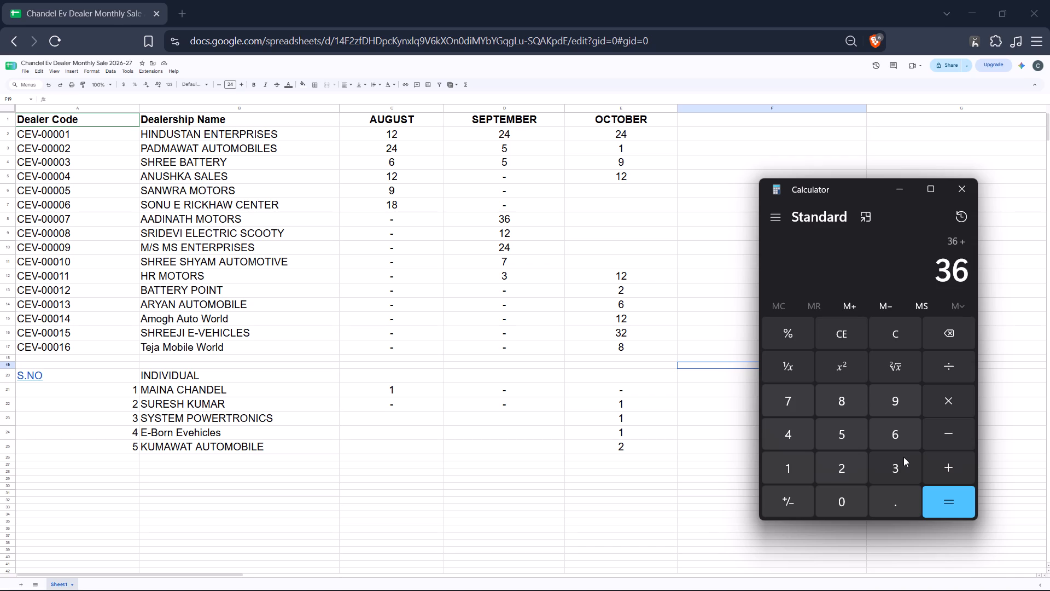
{"action": "type", "text": "6+"}
{"action": "type", "text": "12+"}
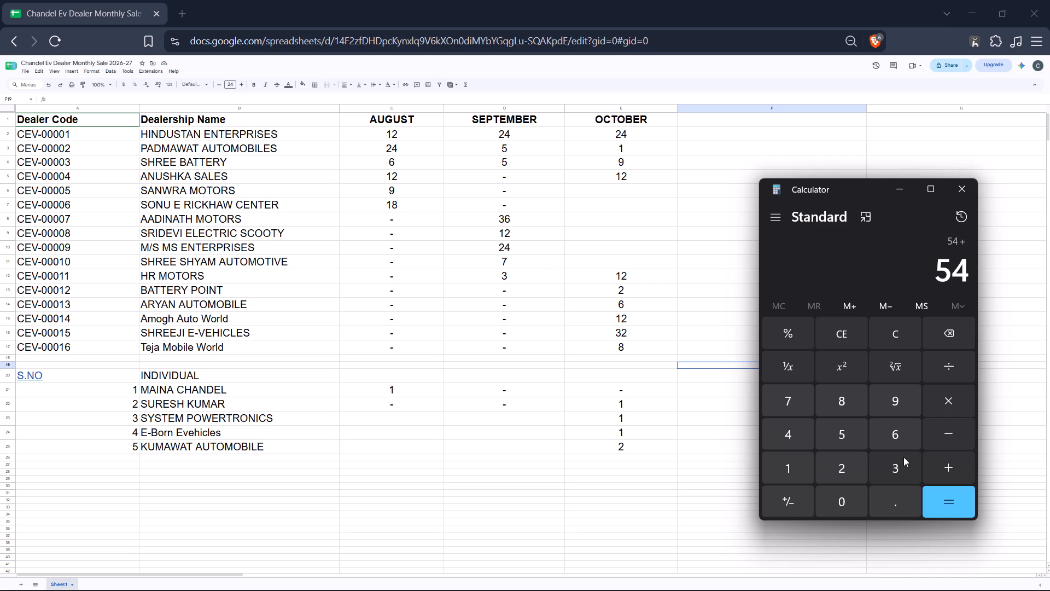
{"action": "key", "text": "9"}
{"action": "key", "text": "shift+plus"}
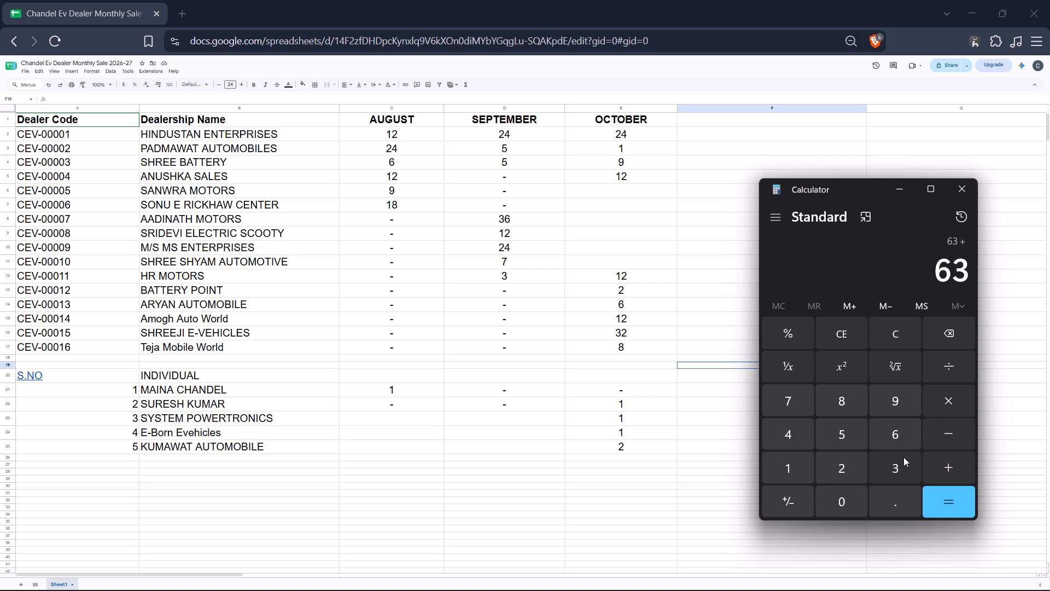
{"action": "type", "text": "18"}
{"action": "key", "text": "shift+plus"}
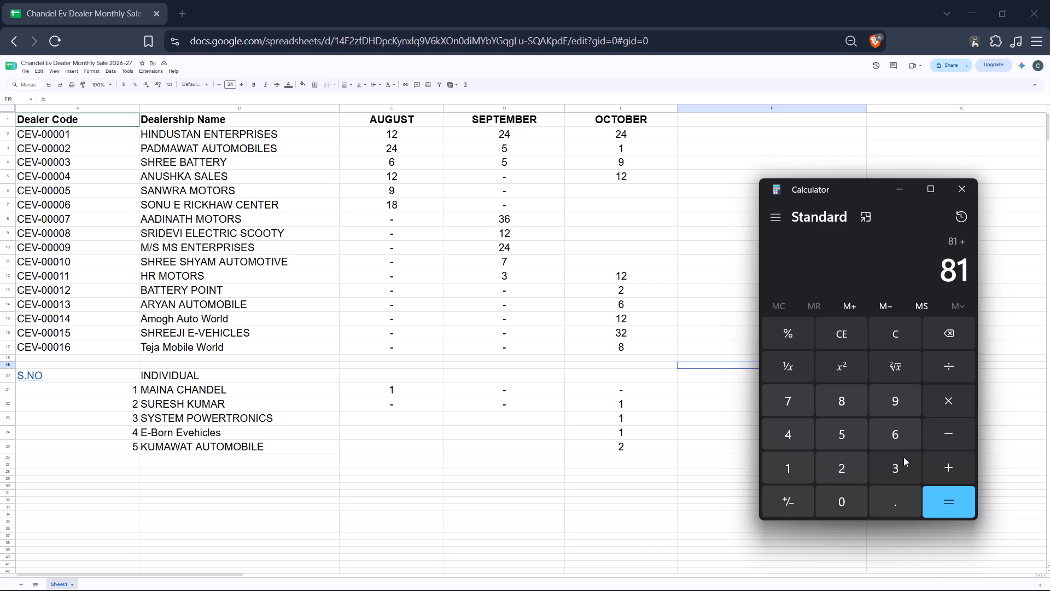
{"action": "key", "text": "1"}
{"action": "key", "text": "shift+plus"}
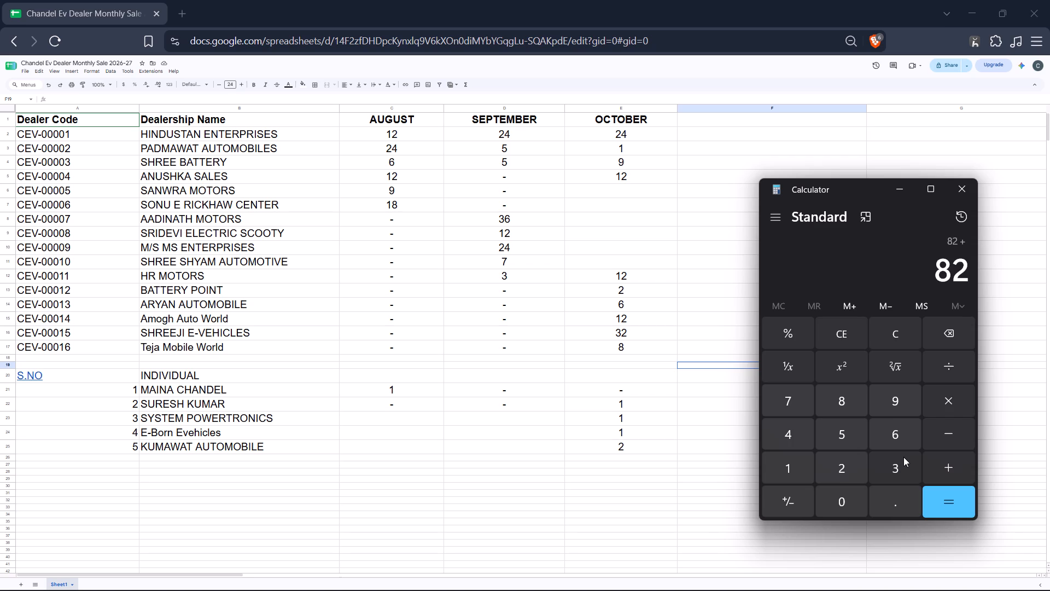
Add the SEPTEMBER counts 24, 5, 5, 36 and 12 to the running sum and clear the current entry.
{"action": "type", "text": "24"}
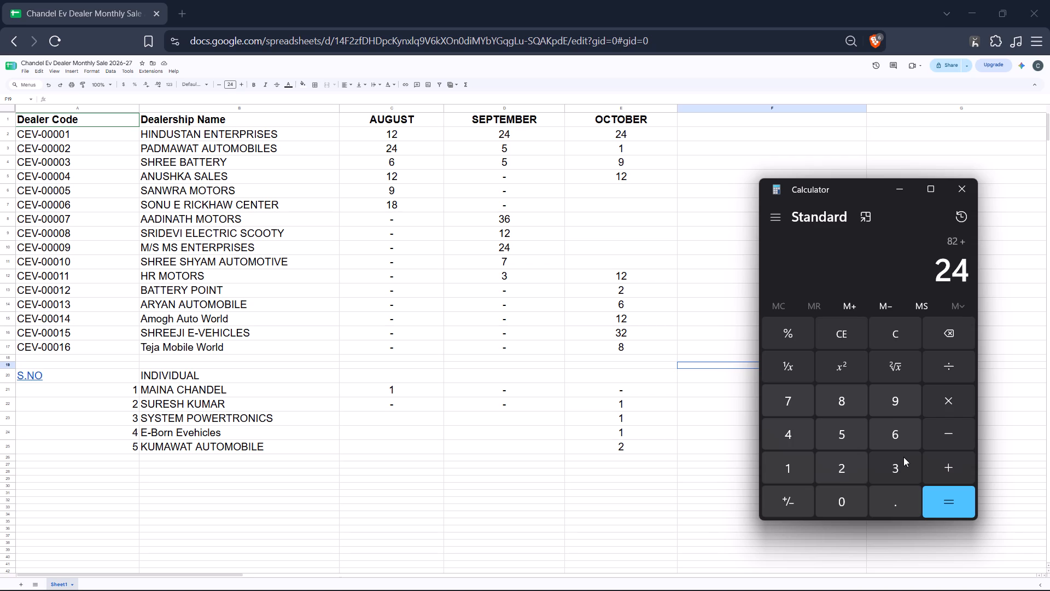
{"action": "key", "text": "shift+plus"}
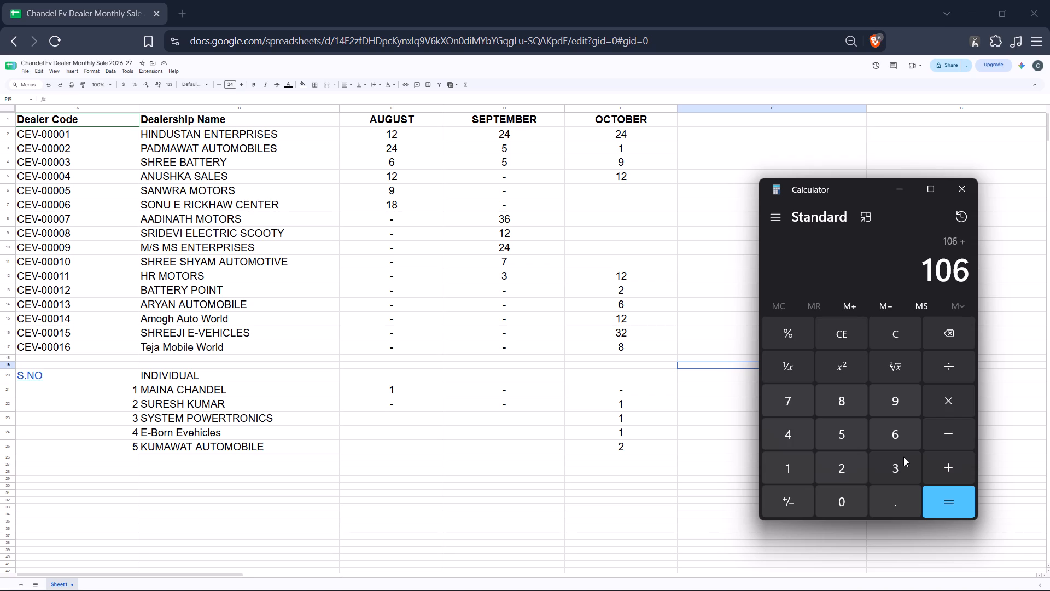
{"action": "type", "text": "5+"}
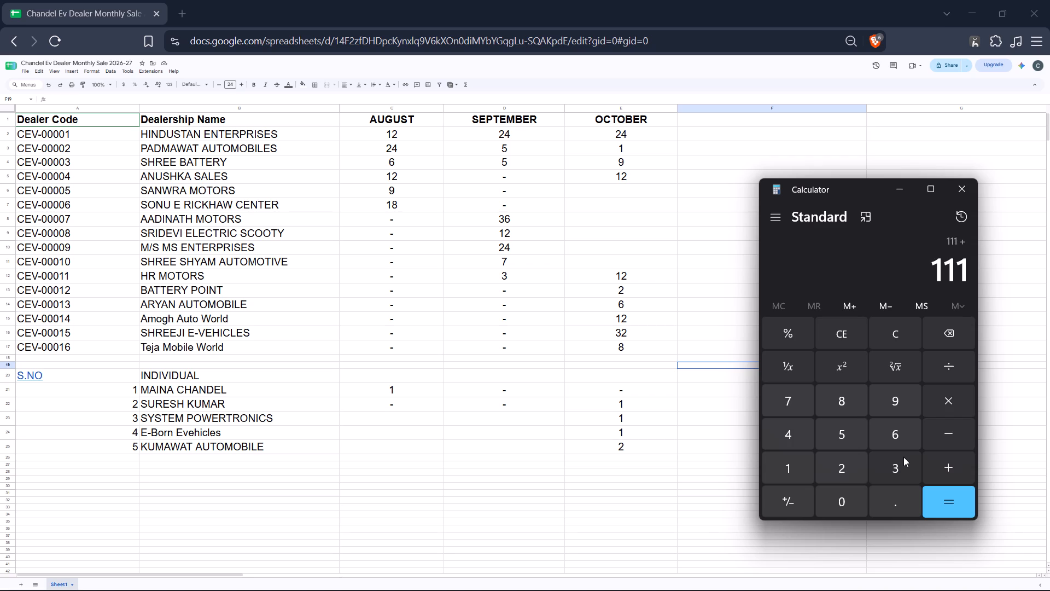
{"action": "type", "text": "+6"}
{"action": "key", "text": "BackSpace"}
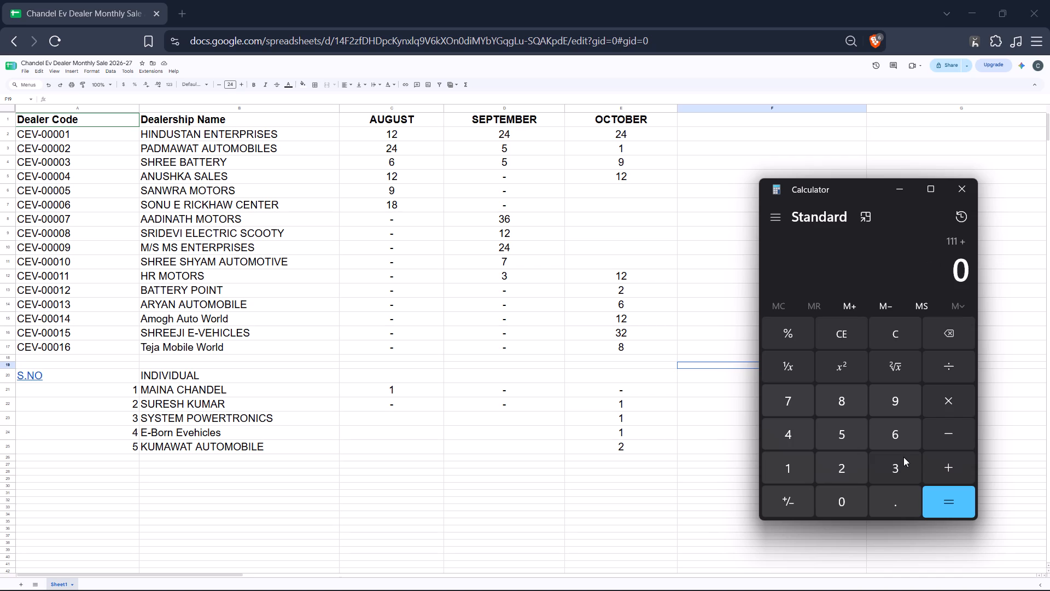
{"action": "key", "text": "5"}
{"action": "key", "text": "shift+plus"}
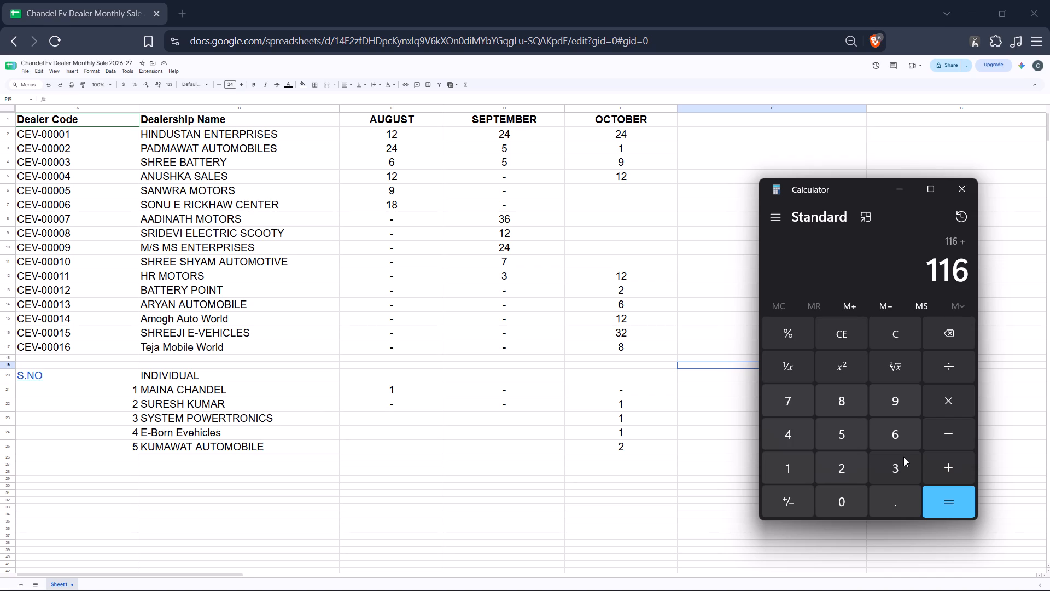
{"action": "key", "text": "shift+plus"}
{"action": "type", "text": "36+"}
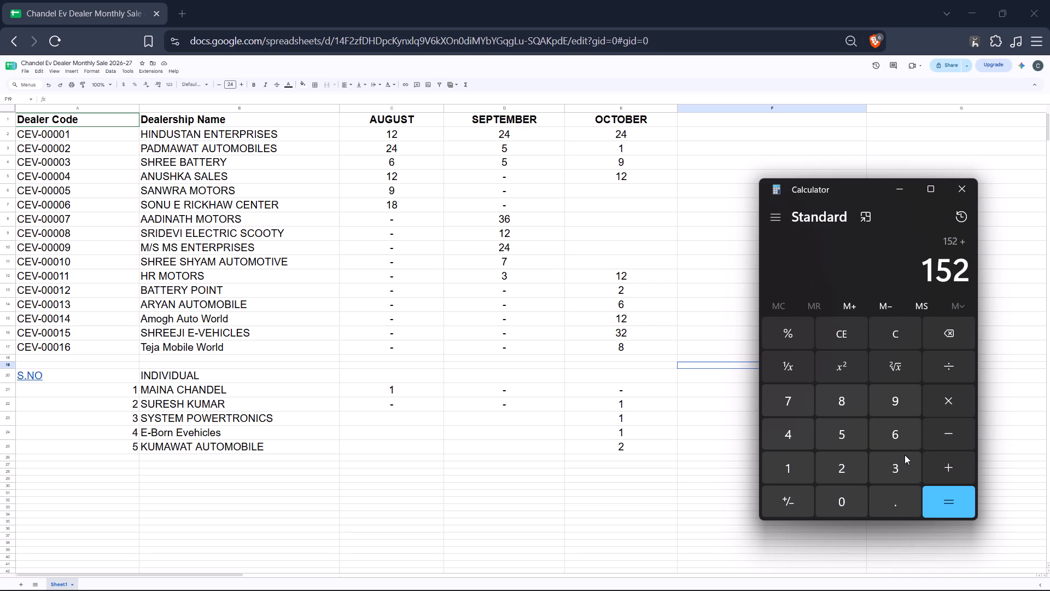
{"action": "type", "text": "12+"}
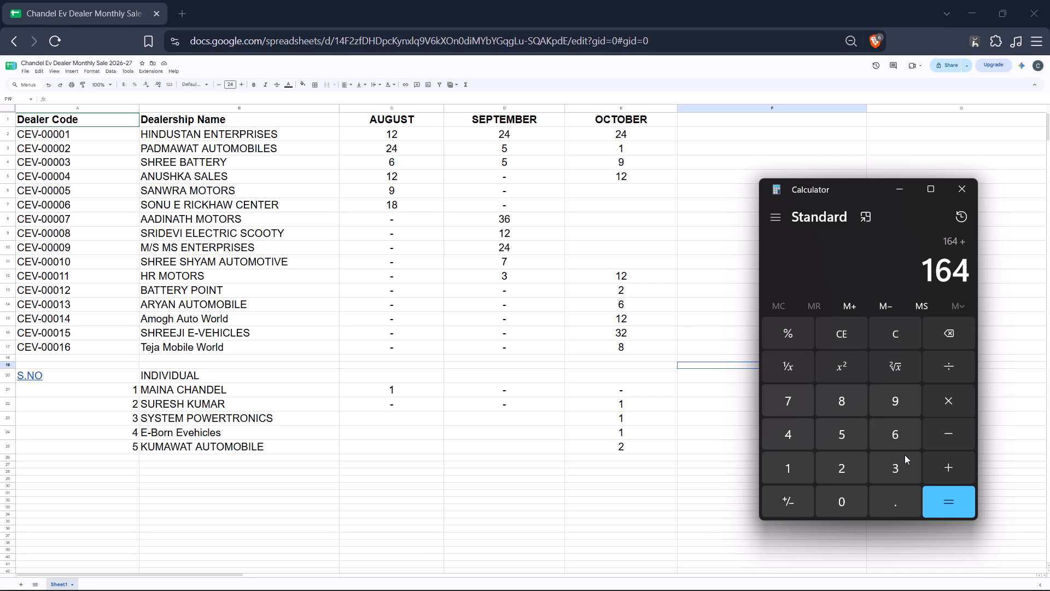
{"action": "left_click", "coordinate": [843, 347]}
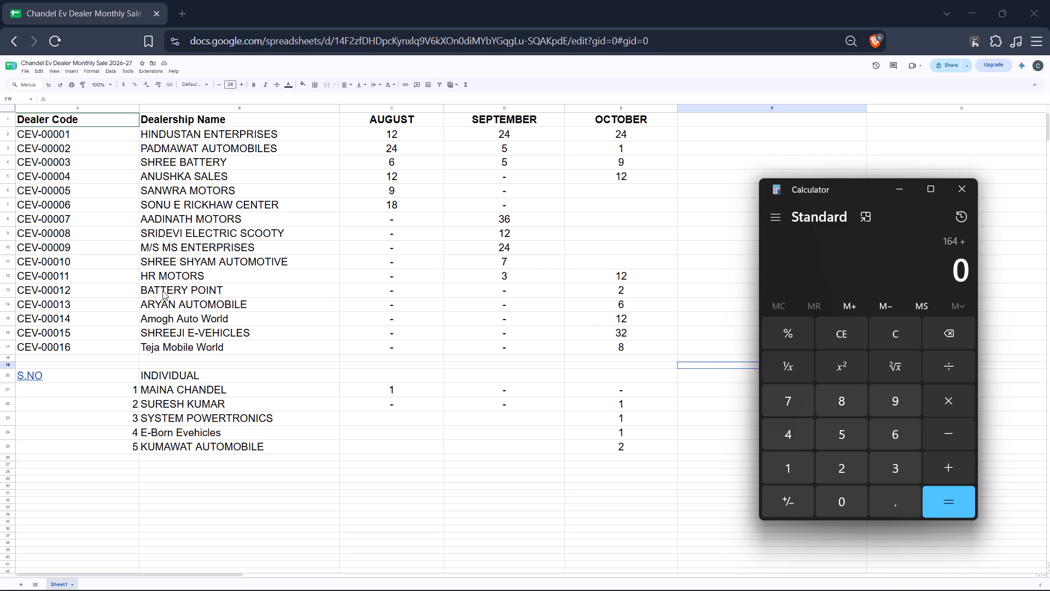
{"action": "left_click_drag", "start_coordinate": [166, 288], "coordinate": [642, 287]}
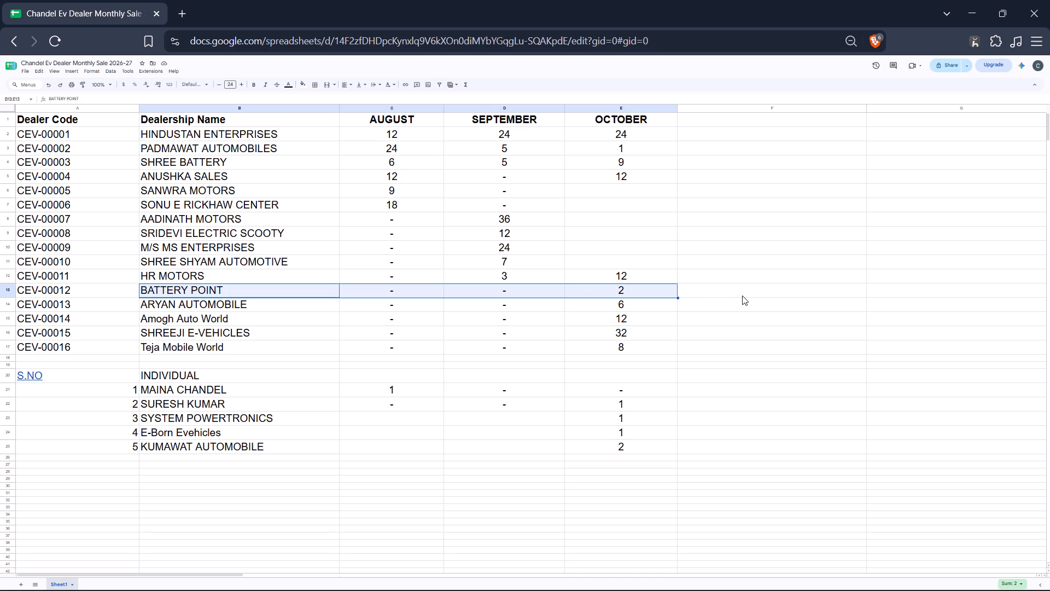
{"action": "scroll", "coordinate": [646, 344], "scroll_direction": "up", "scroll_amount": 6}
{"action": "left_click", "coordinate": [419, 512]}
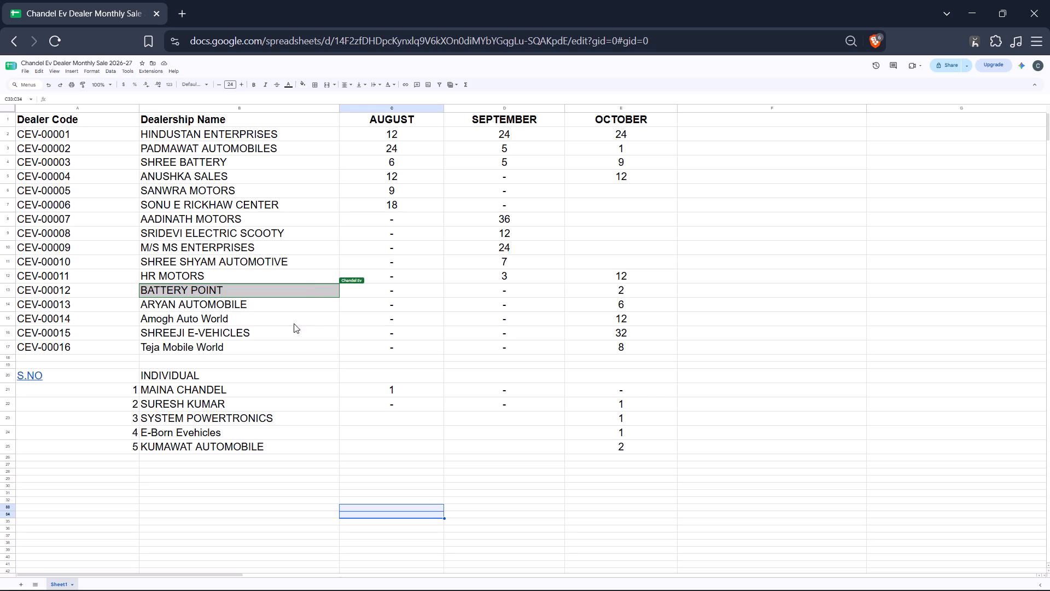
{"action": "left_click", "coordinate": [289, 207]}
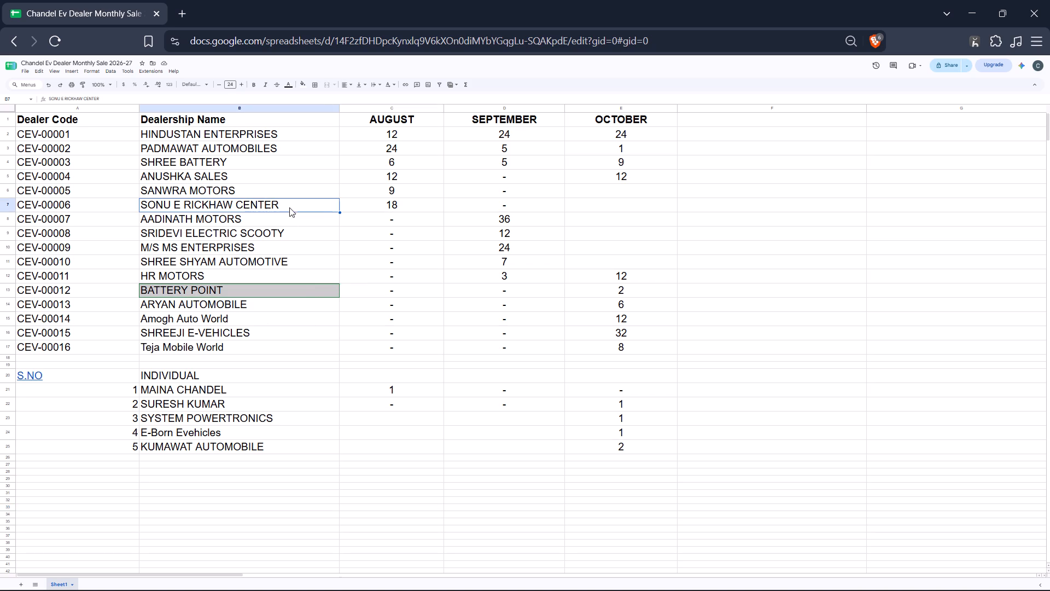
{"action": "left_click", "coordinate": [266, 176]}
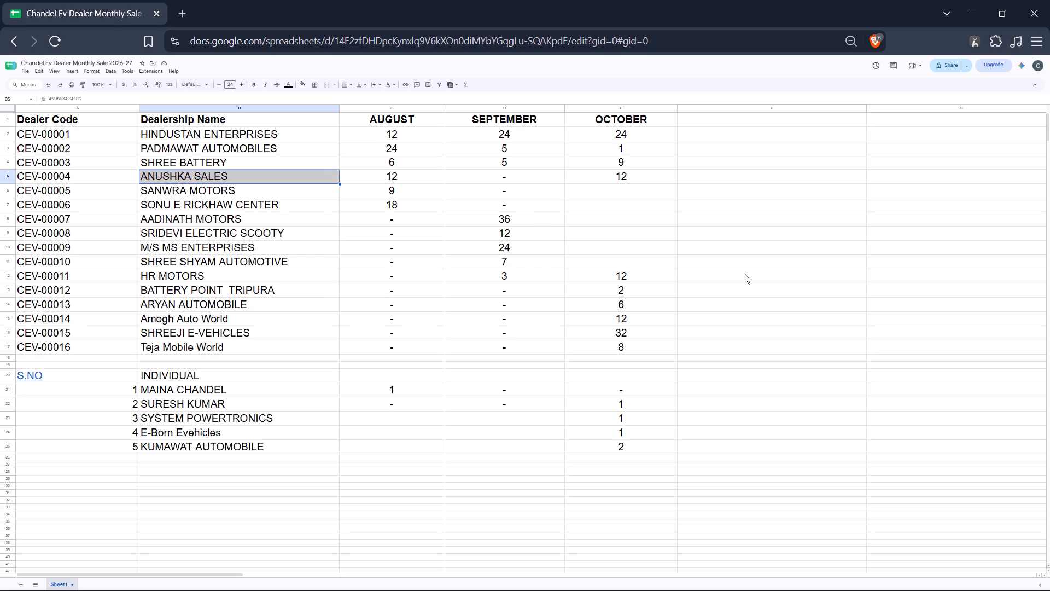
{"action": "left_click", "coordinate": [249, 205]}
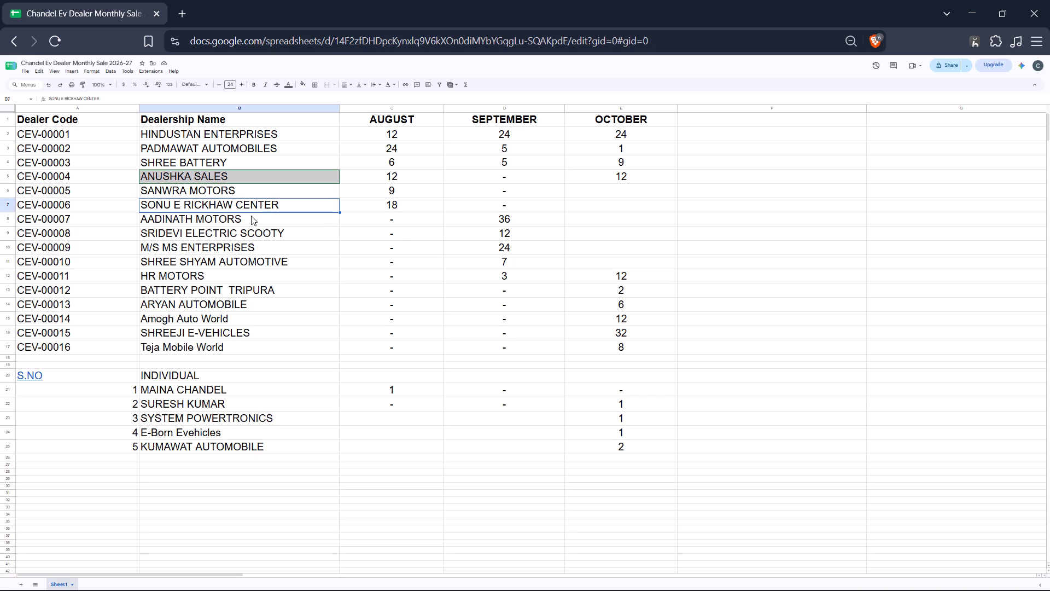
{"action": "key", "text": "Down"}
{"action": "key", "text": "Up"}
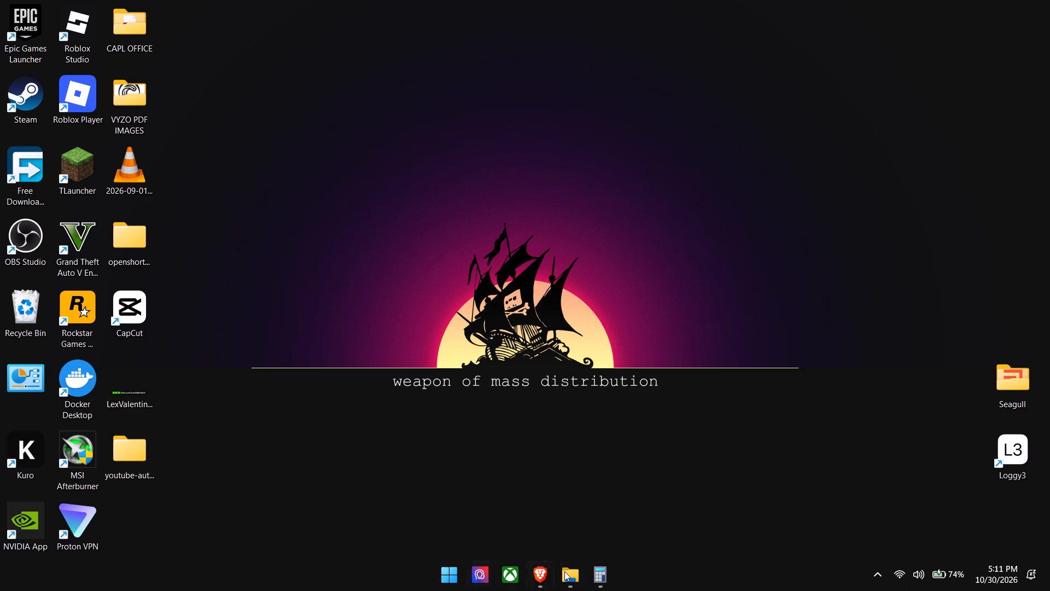
Switch back to the sale sheet and capture a screenshot of the dealer and INDIVIDUAL tables, including the AUGUST to OCTOBER columns.
{"action": "left_click", "coordinate": [561, 505]}
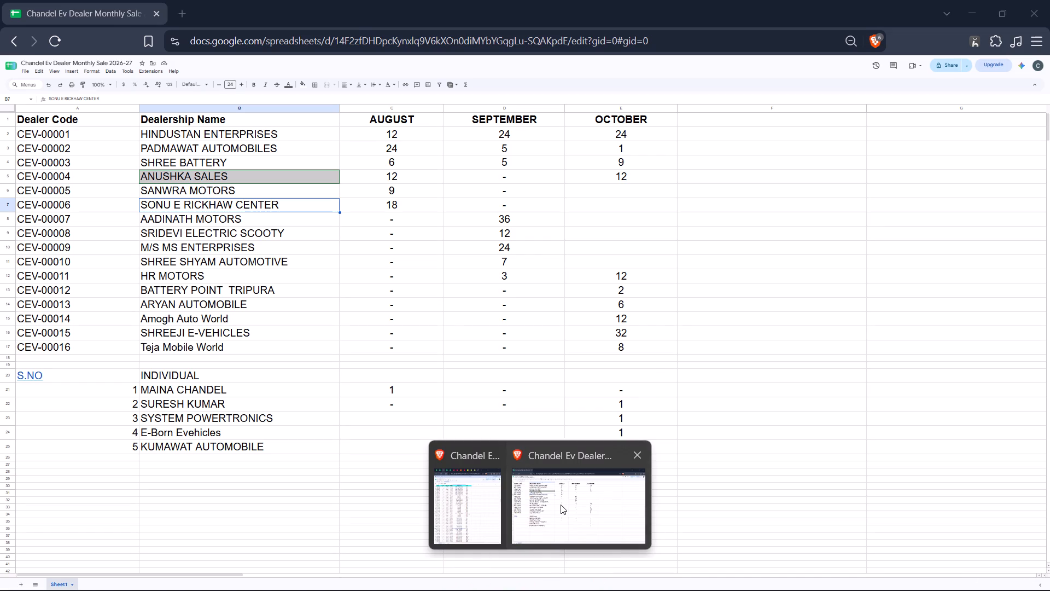
{"action": "key", "text": "Print"}
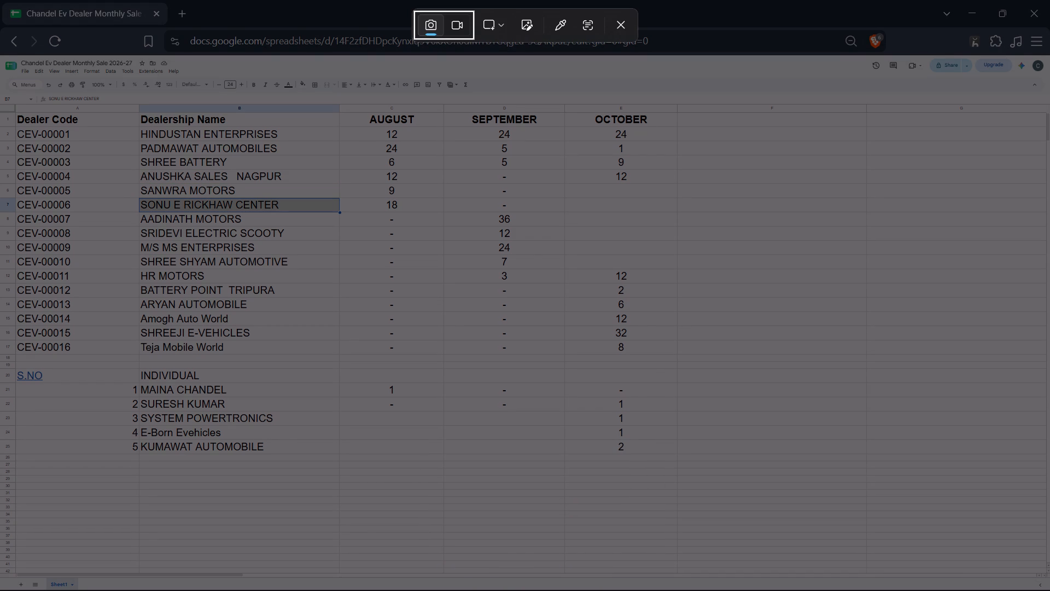
{"action": "left_click_drag", "start_coordinate": [692, 466], "coordinate": [0, 95]}
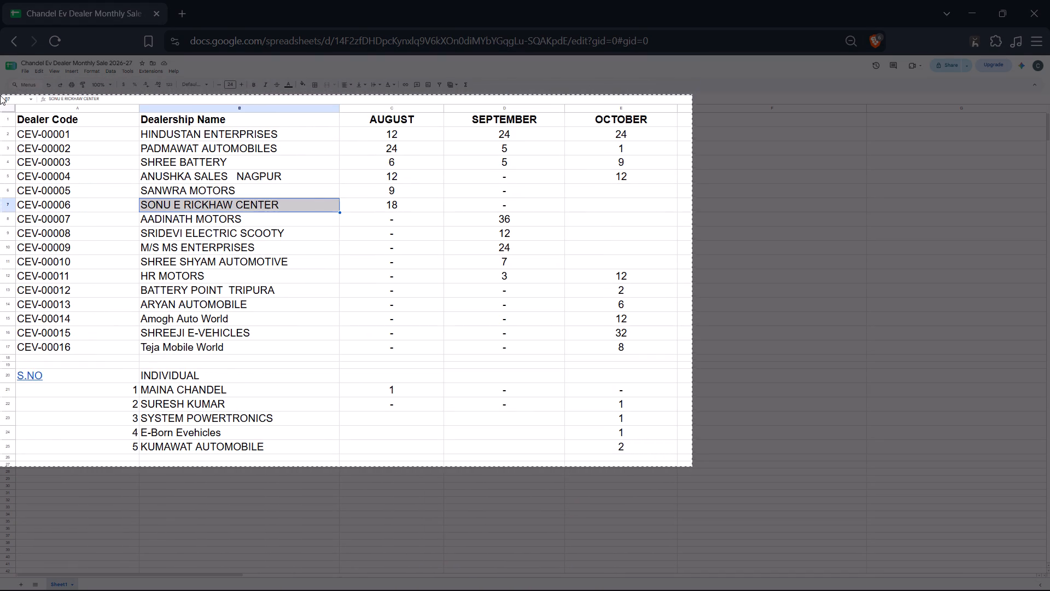
{"action": "left_click_drag", "start_coordinate": [0, 95], "coordinate": [0, 103]}
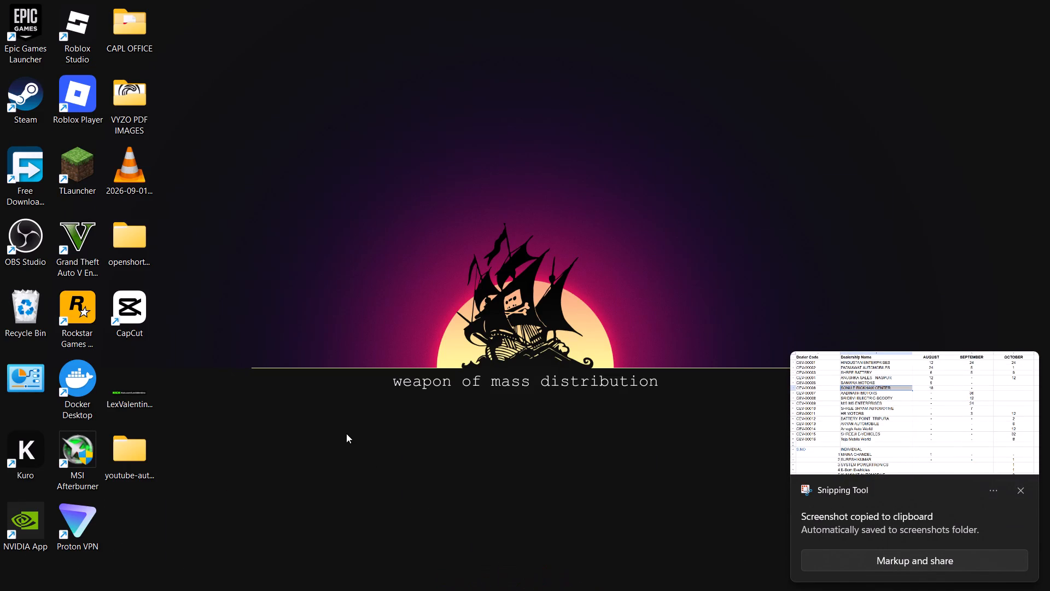
Search the computer for WhatsApp and open it.
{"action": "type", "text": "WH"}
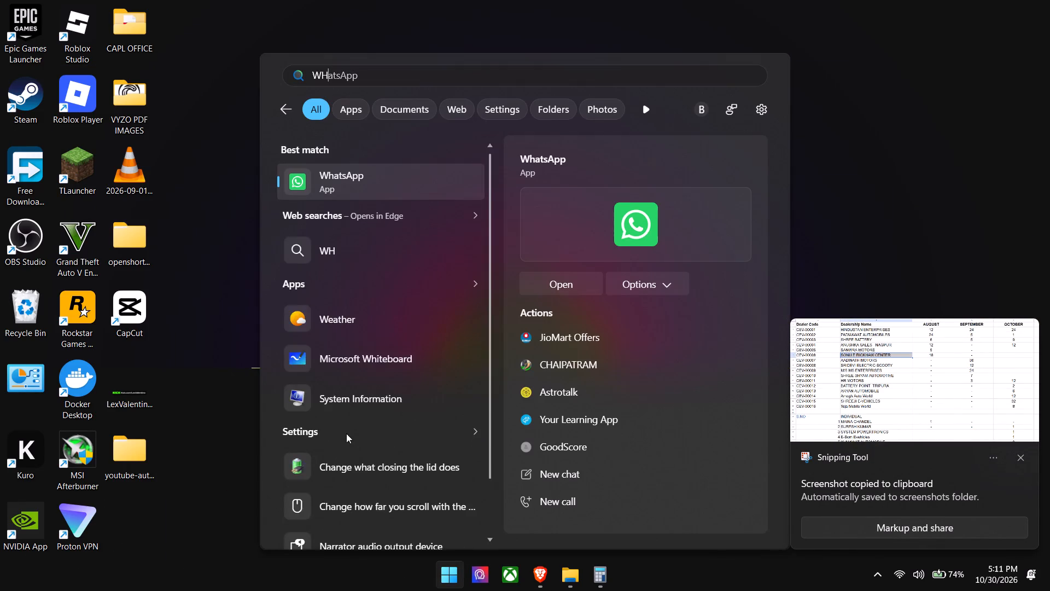